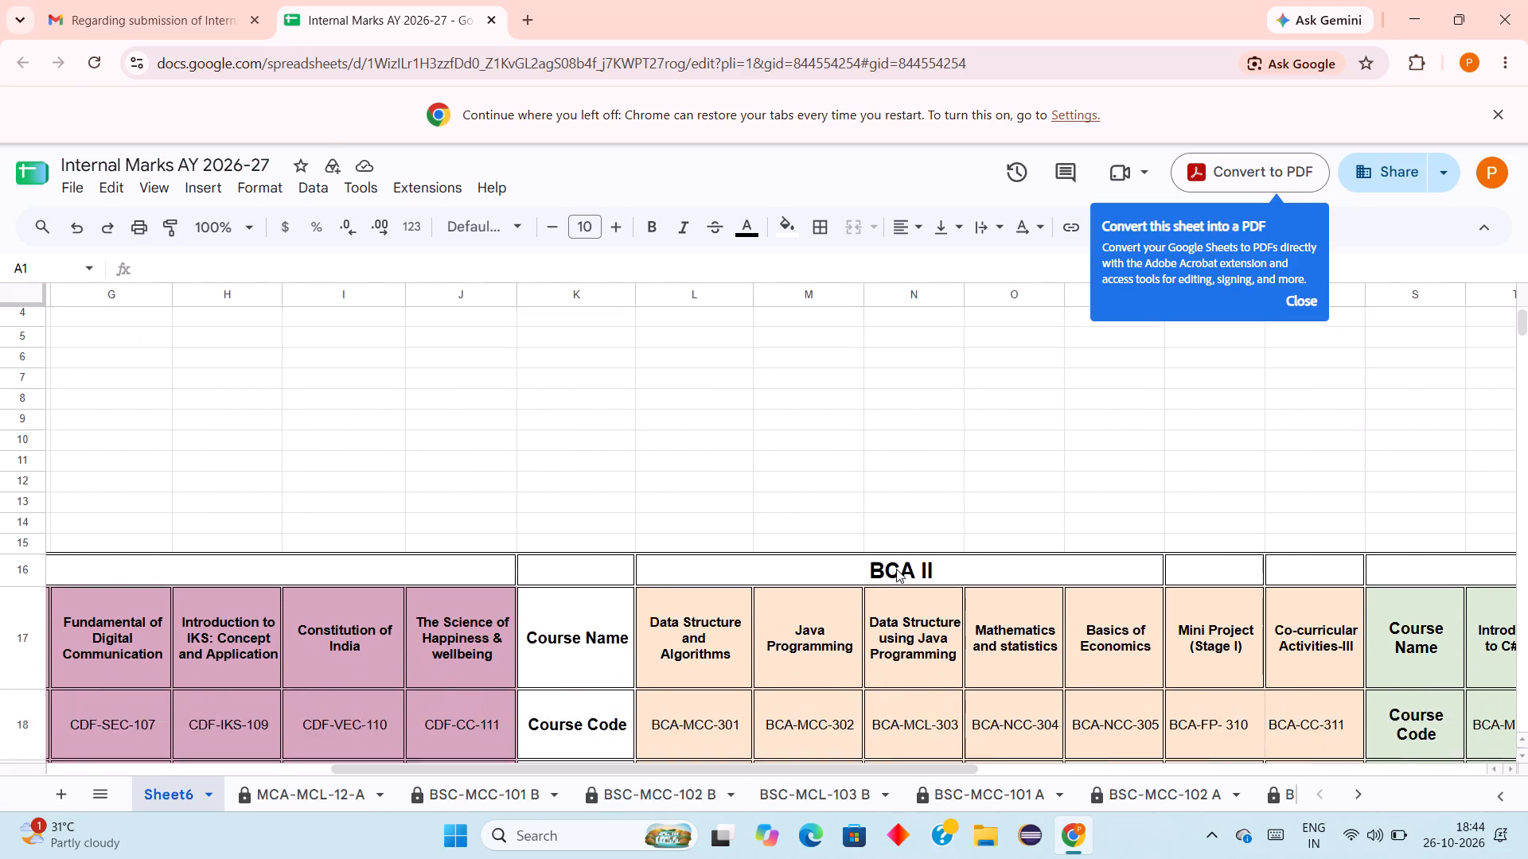
Open the JAVA A marks sheet from the division A link for Java Programming under BCA II.
scroll(896, 569, "down", 3)
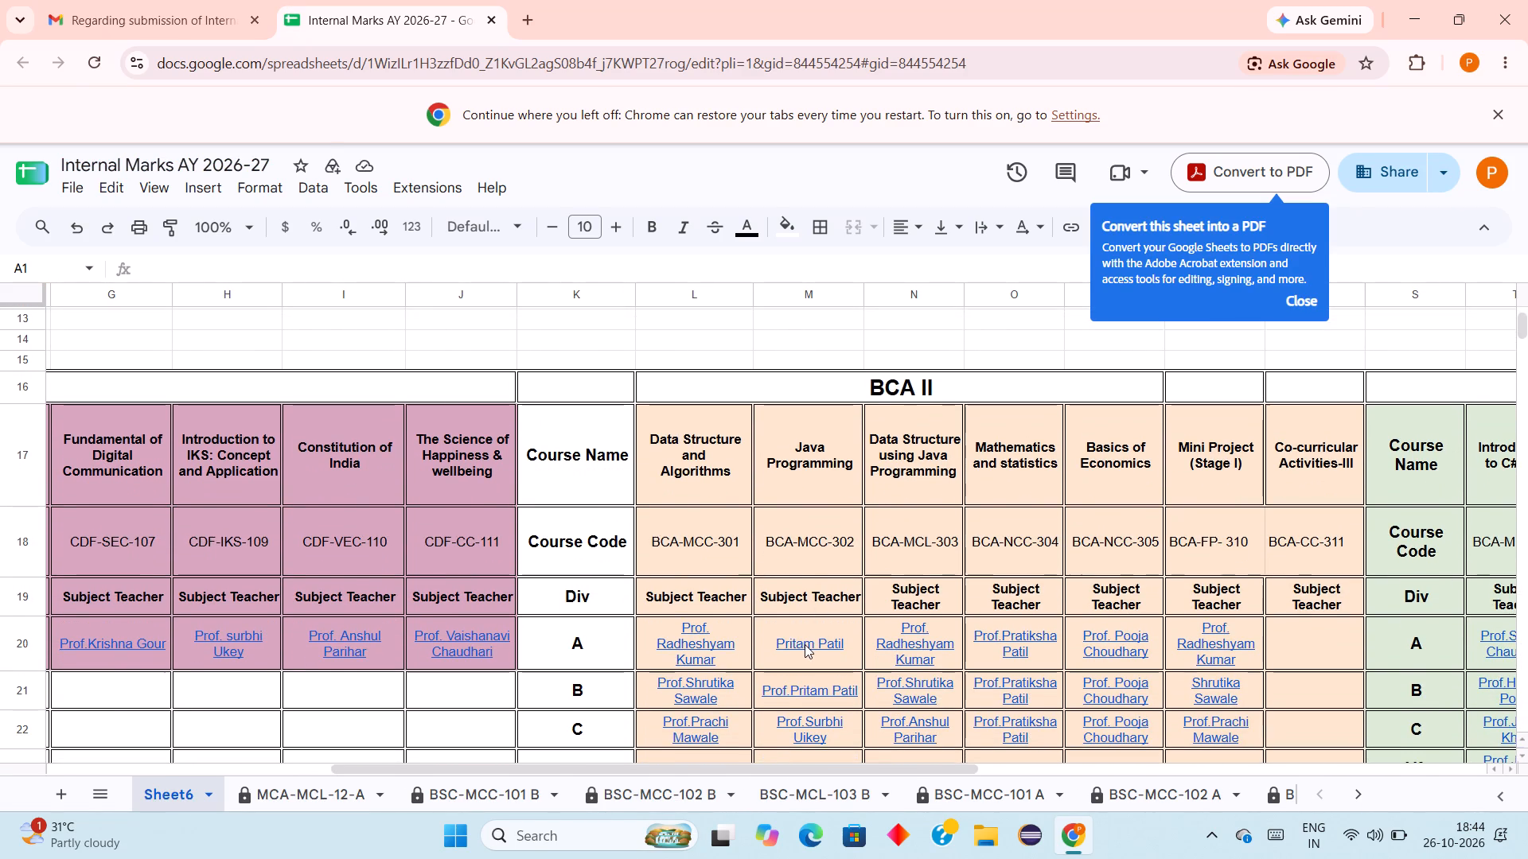
left_click(805, 644)
left_click(840, 694)
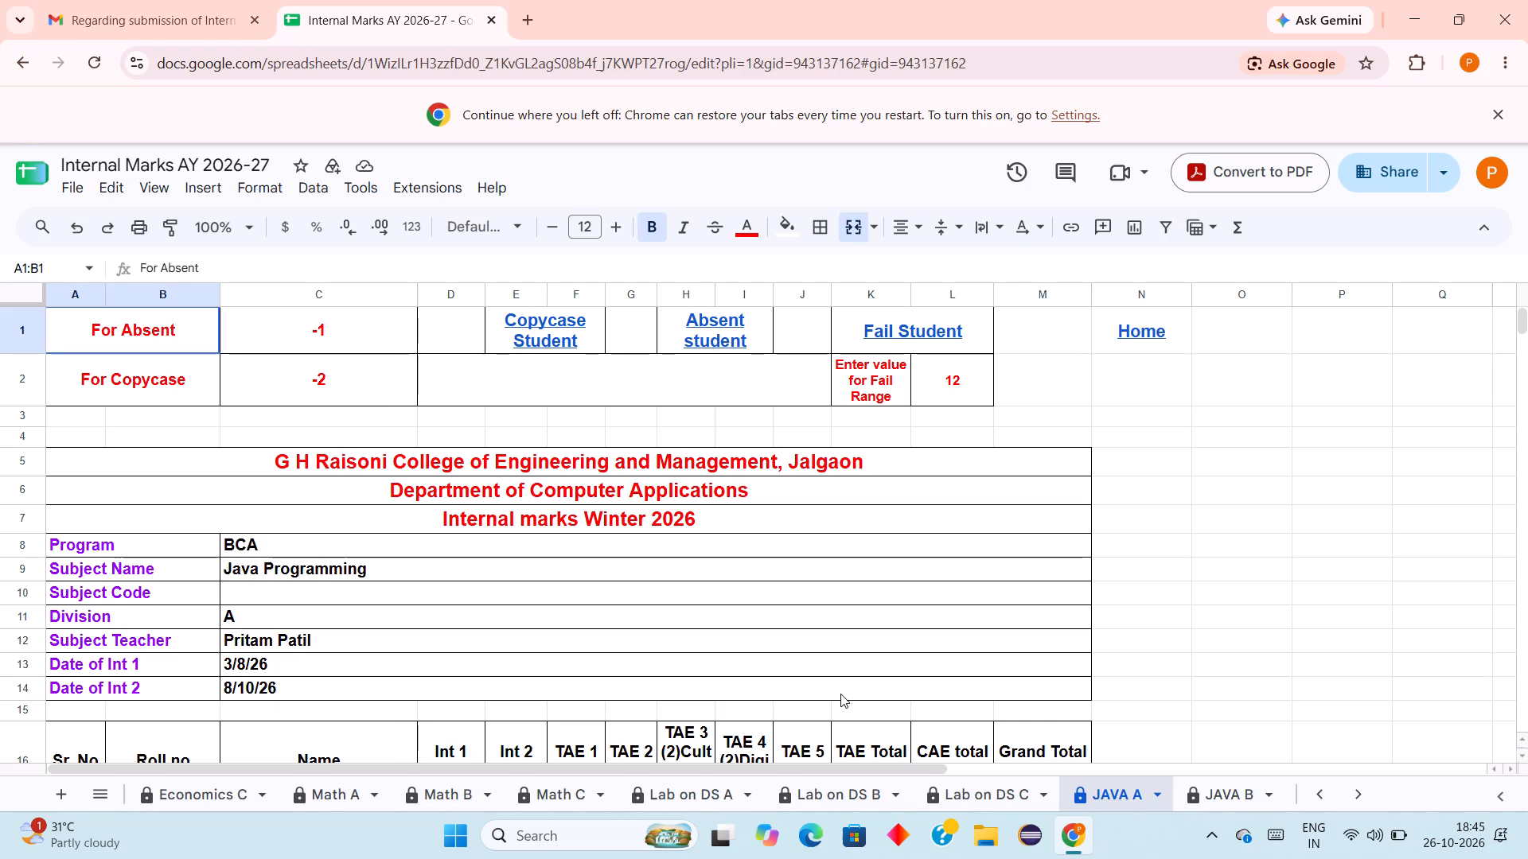
Set the Int 2 mark of the student with Sr. No 17 (cell E33) to 15 and save.
scroll(690, 560, "down", 2)
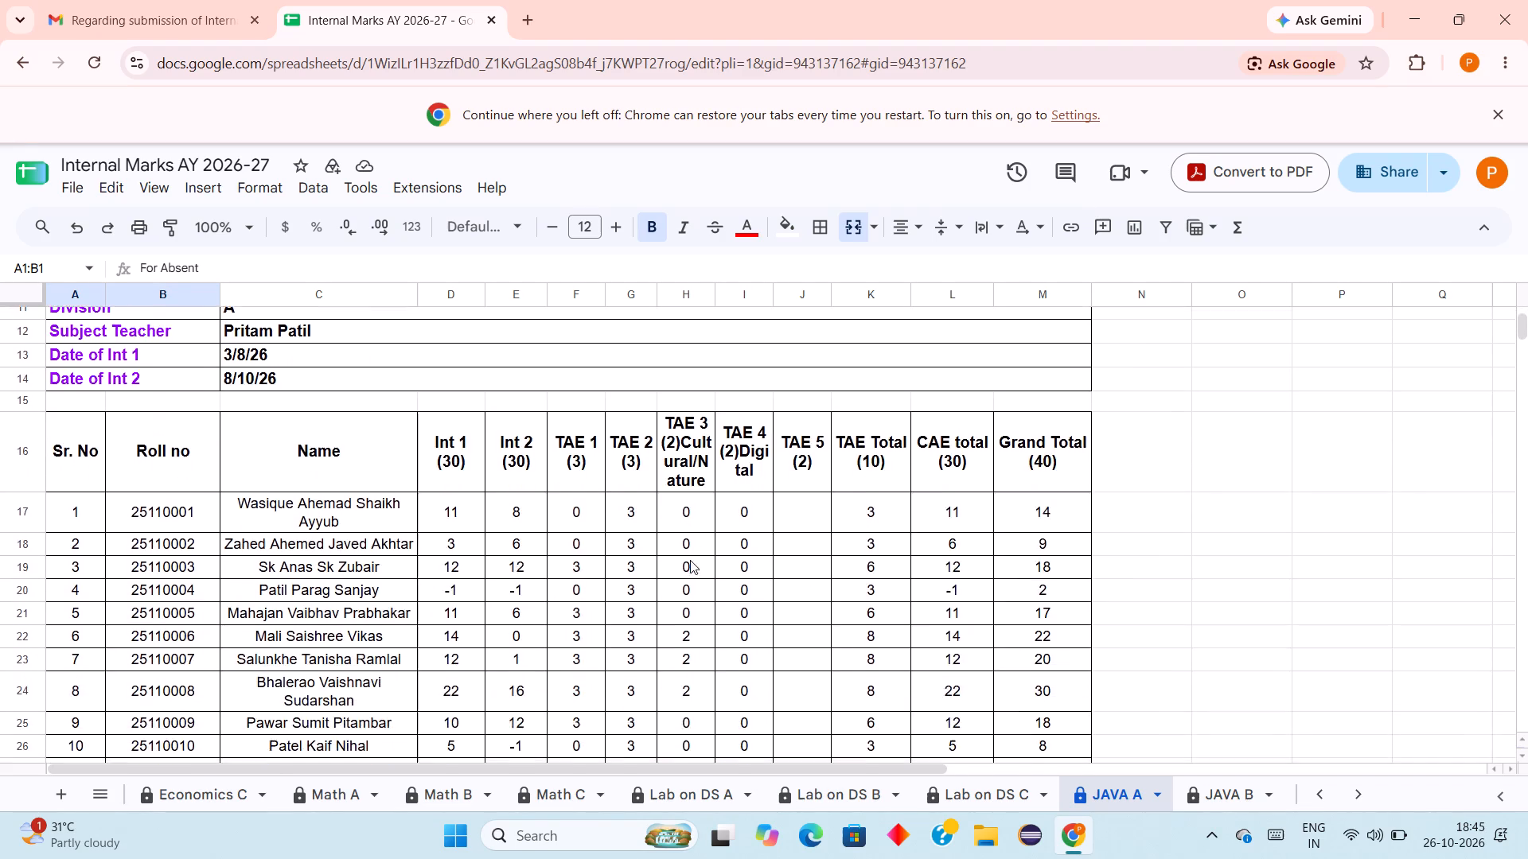
scroll(690, 560, "down", 2)
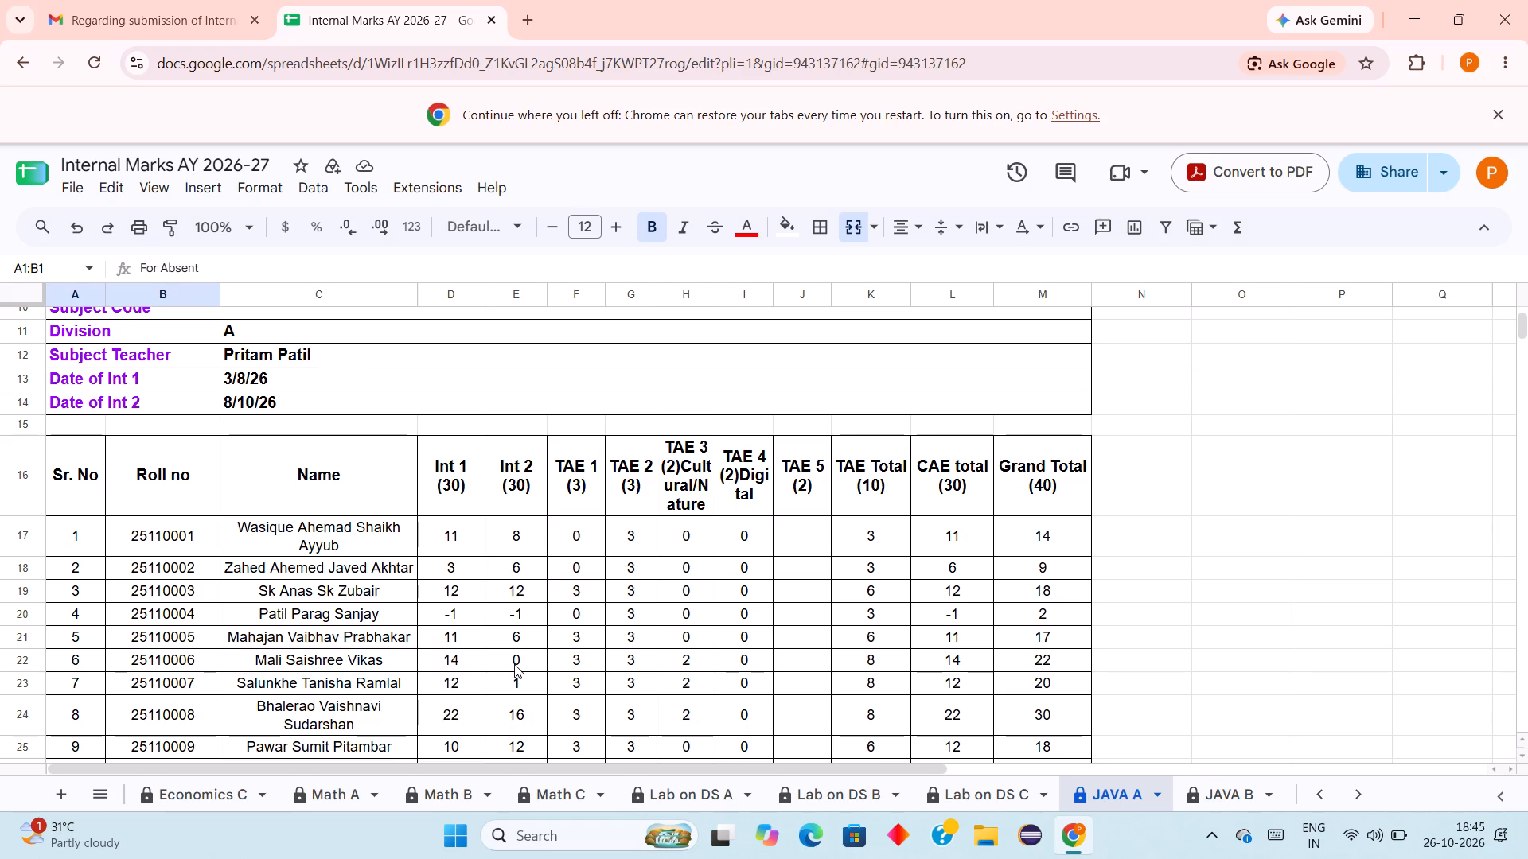
scroll(514, 664, "down", 3)
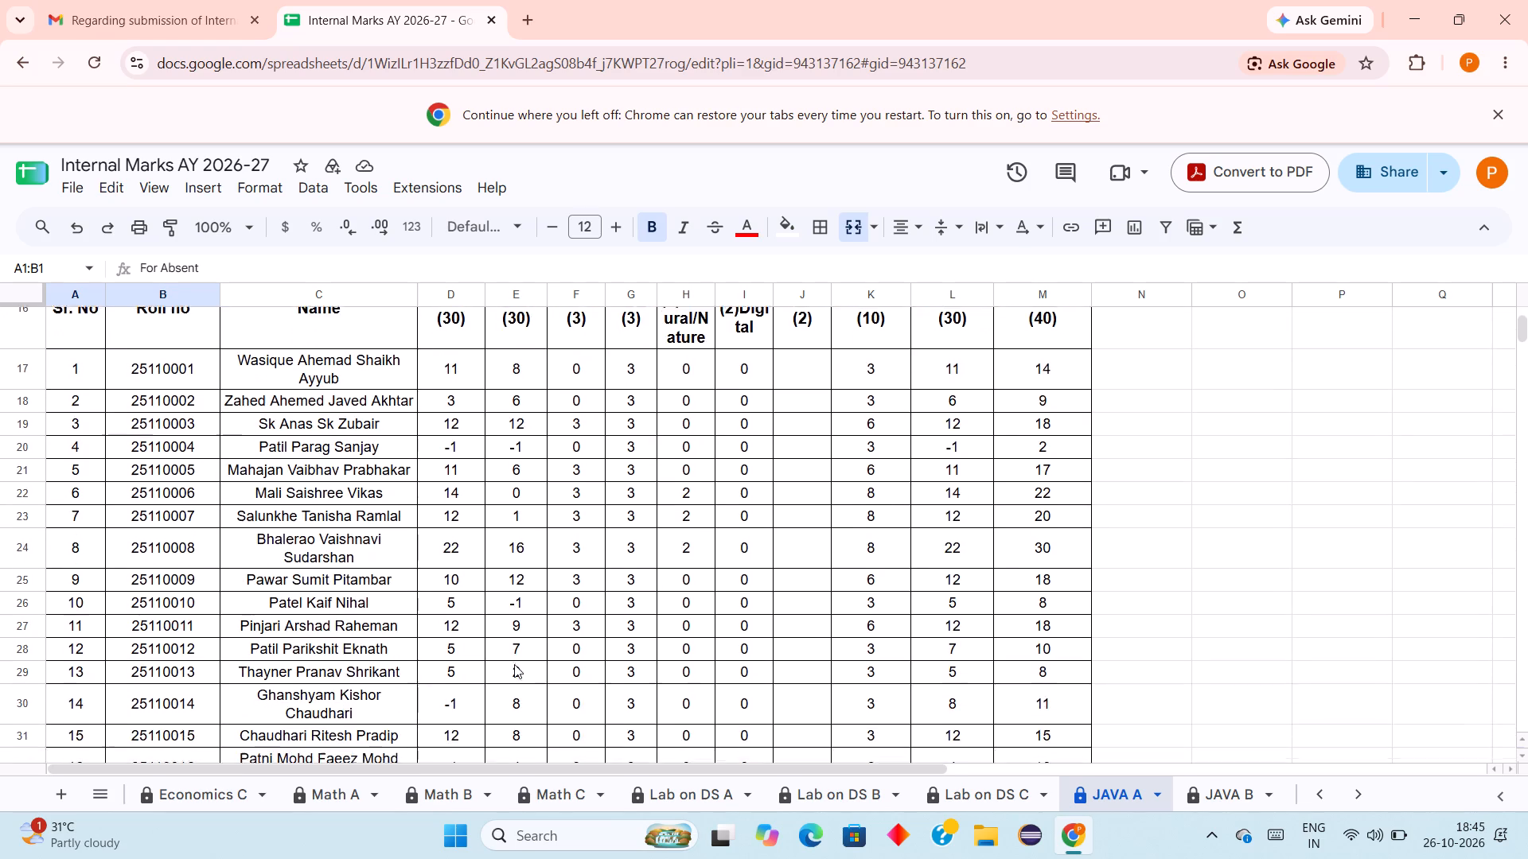
scroll(514, 664, "down", 2)
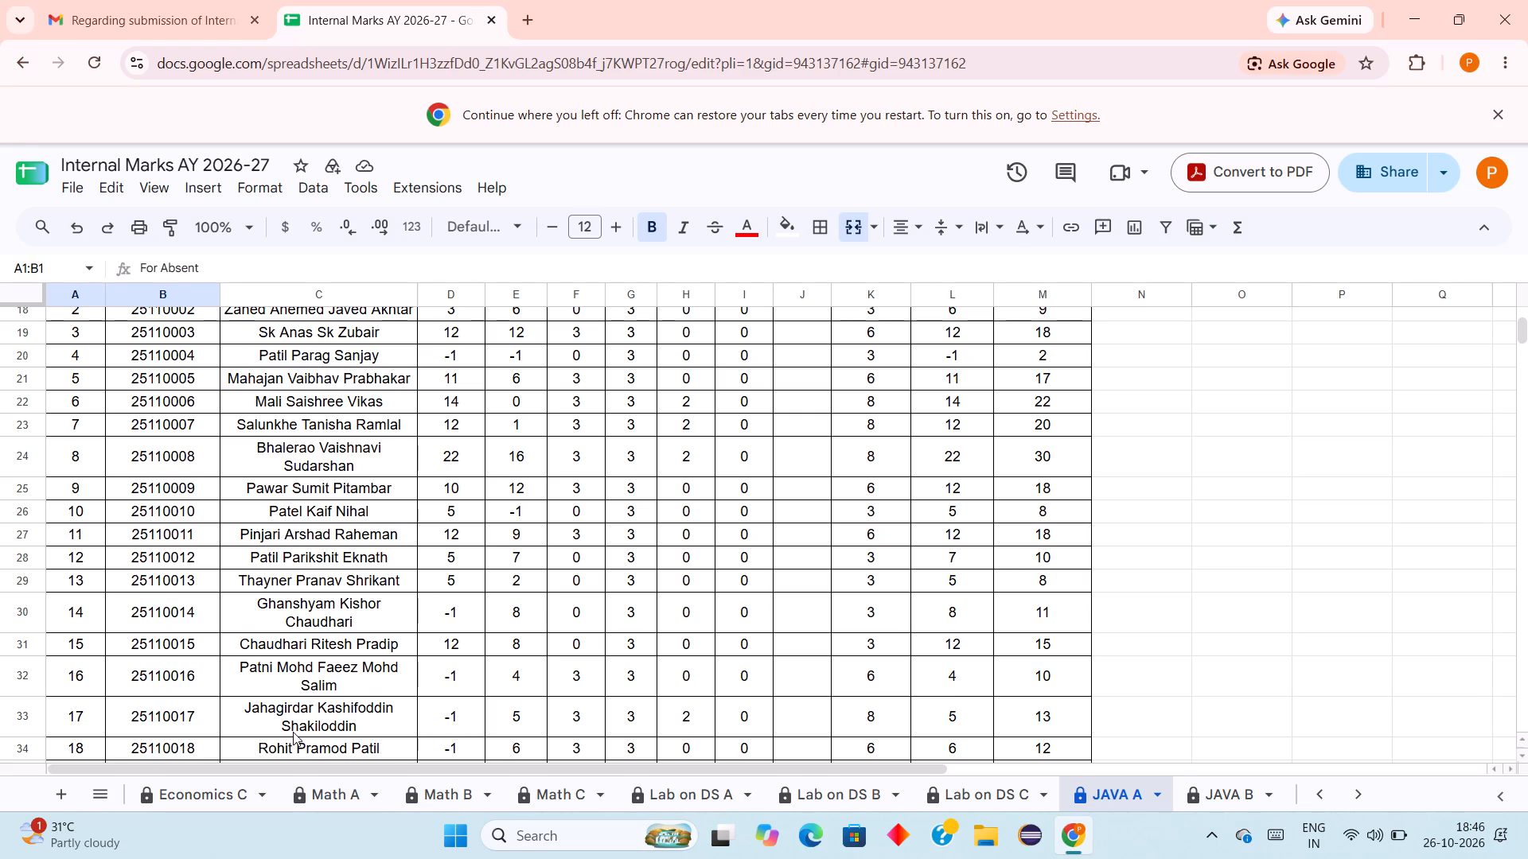
left_click(516, 714)
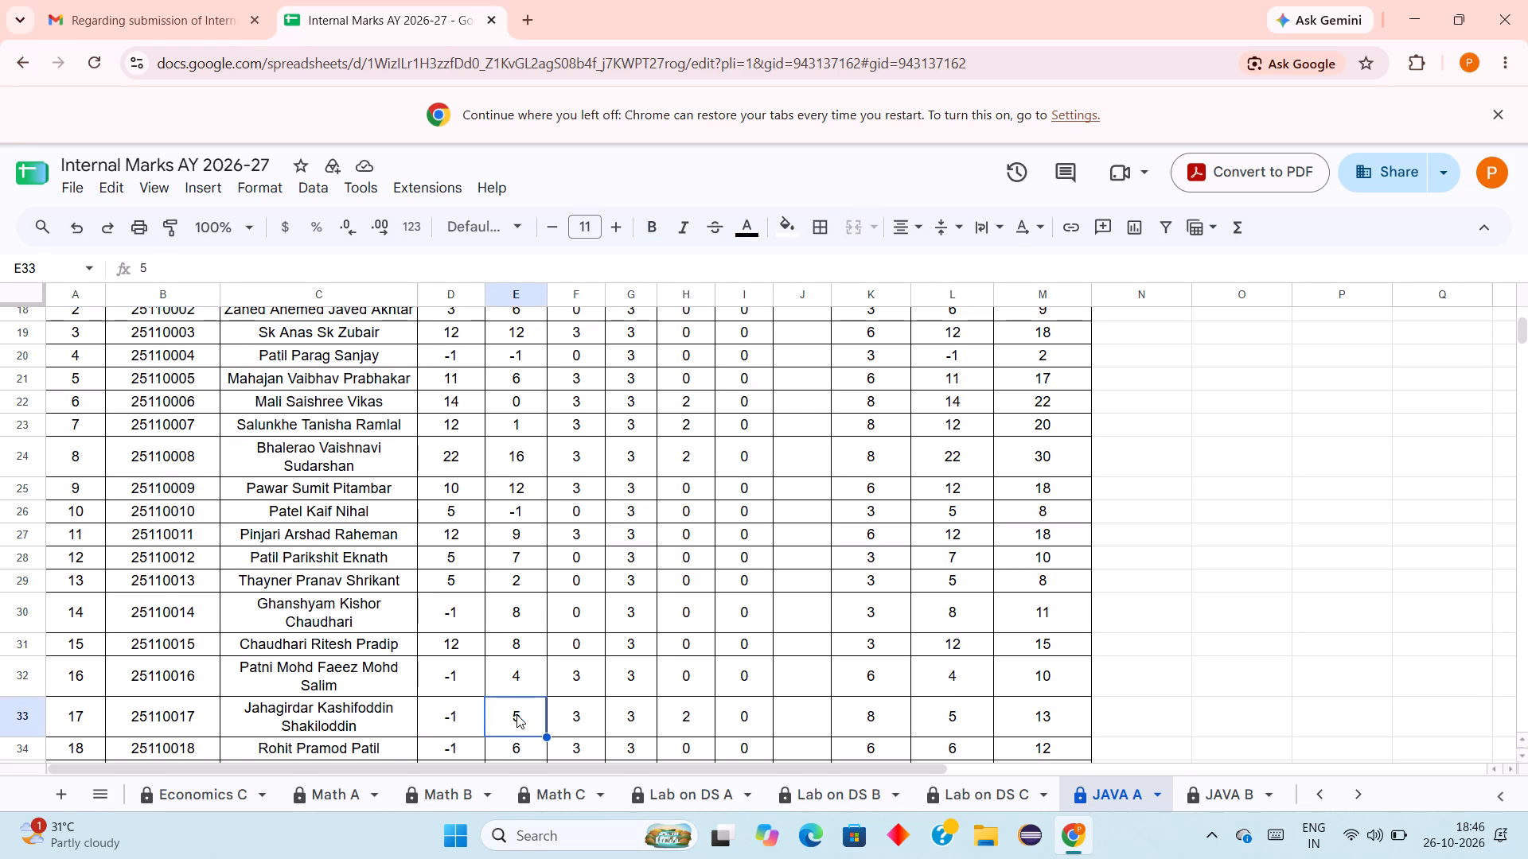
type("15")
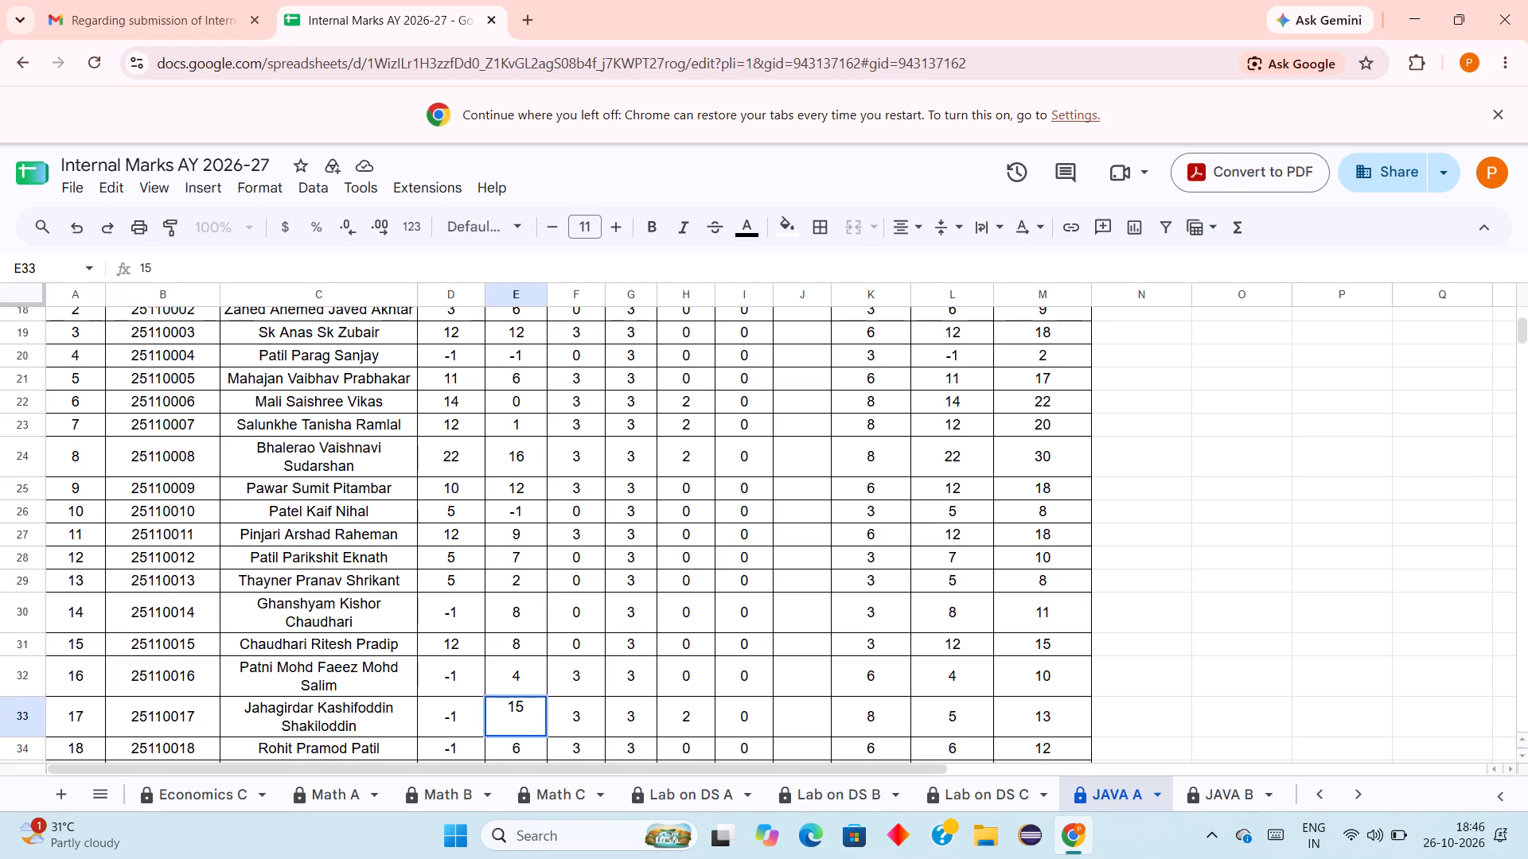
key("ctrl+s")
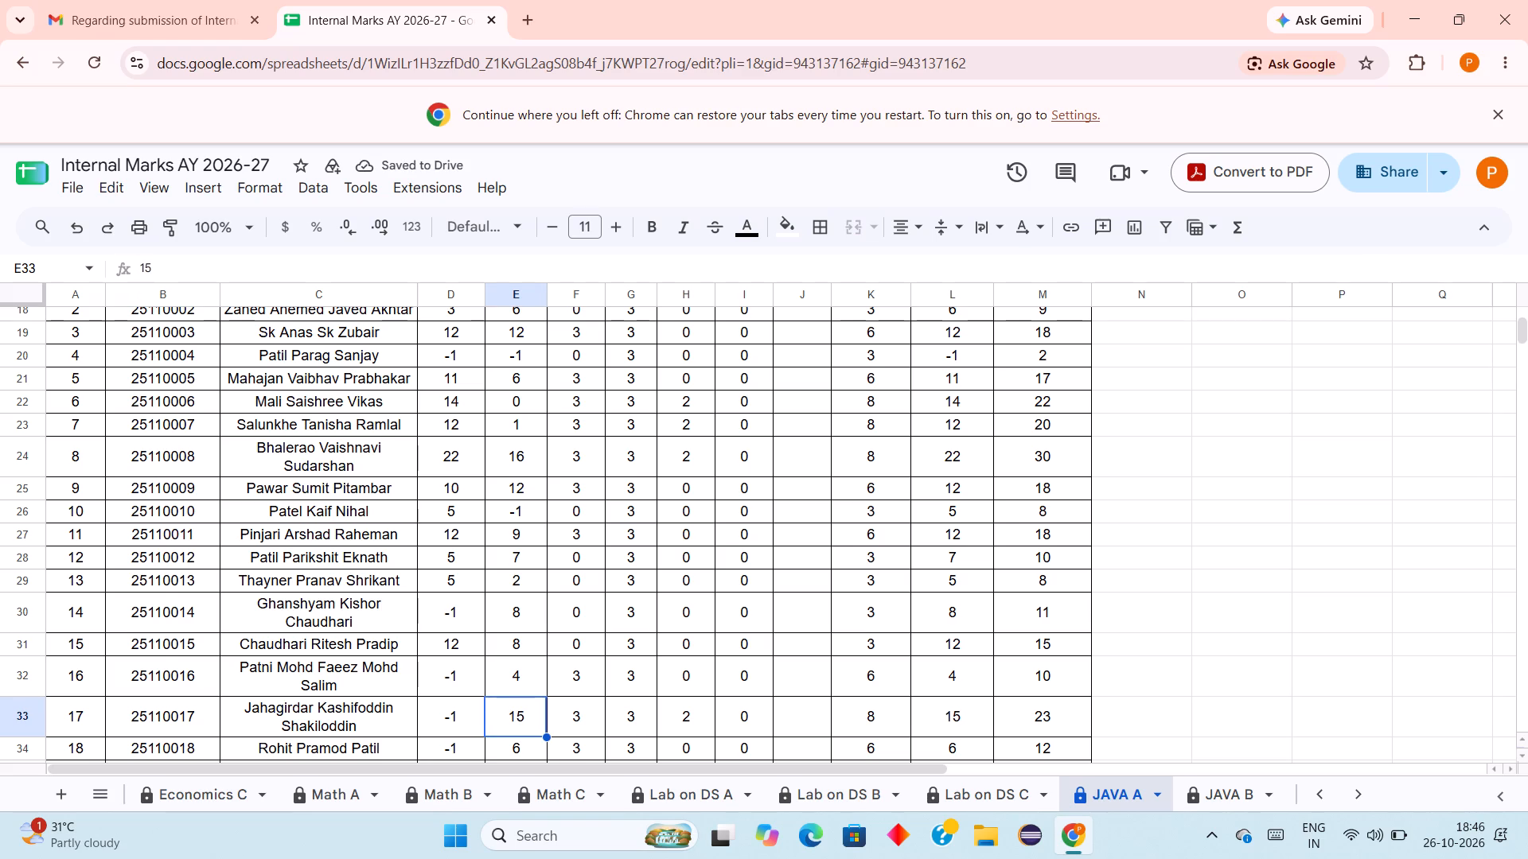
key("ctrl+s")
left_click(1130, 670)
Set the Int 2 mark of the student with Sr. No 27 (cell E43) to 15 and save.
scroll(1130, 670, "down", 1)
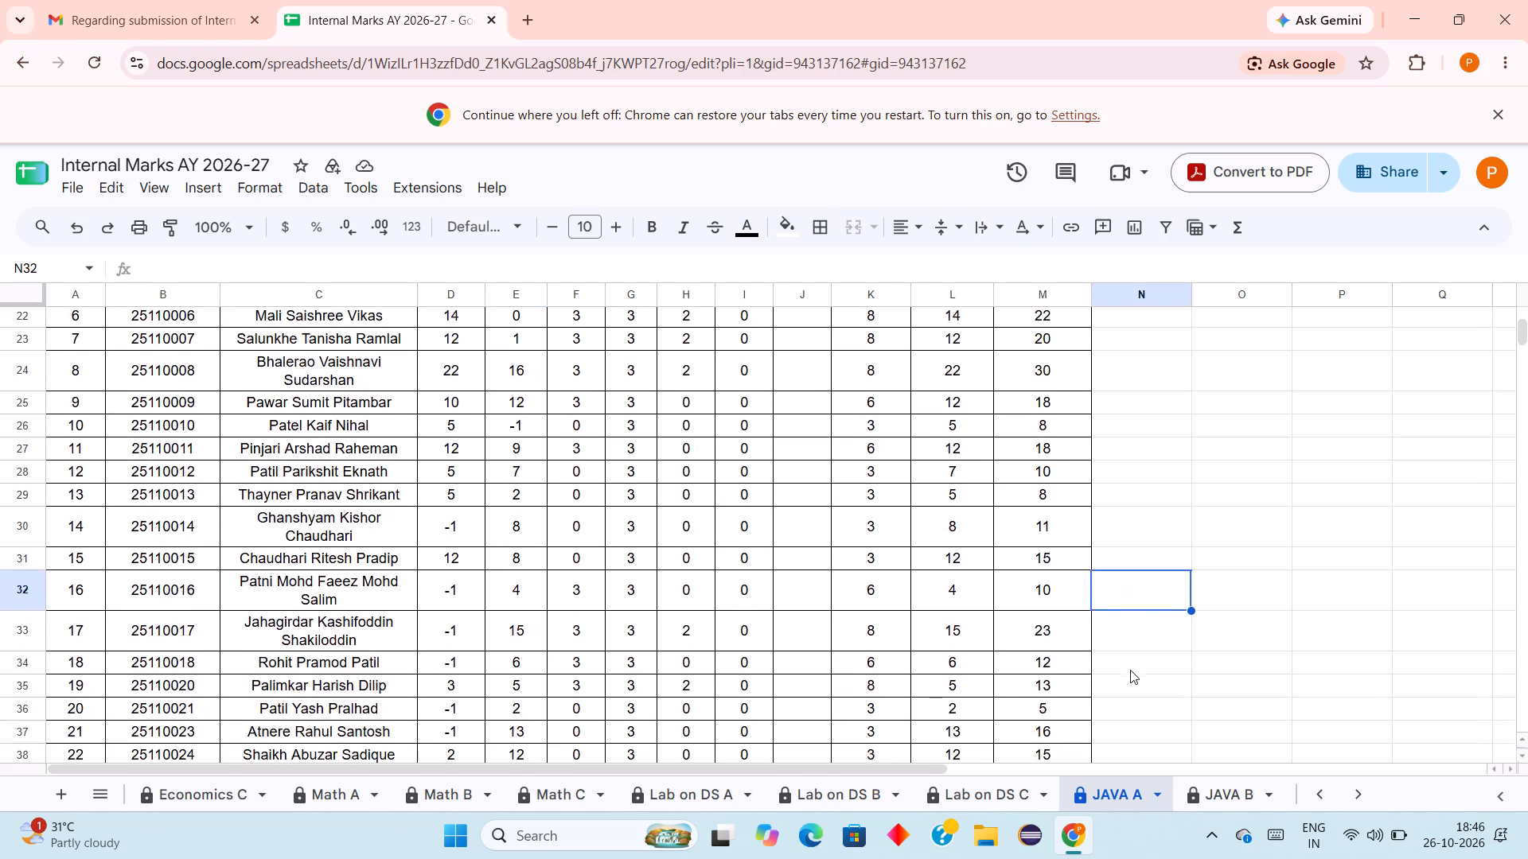
scroll(1130, 670, "down", 1)
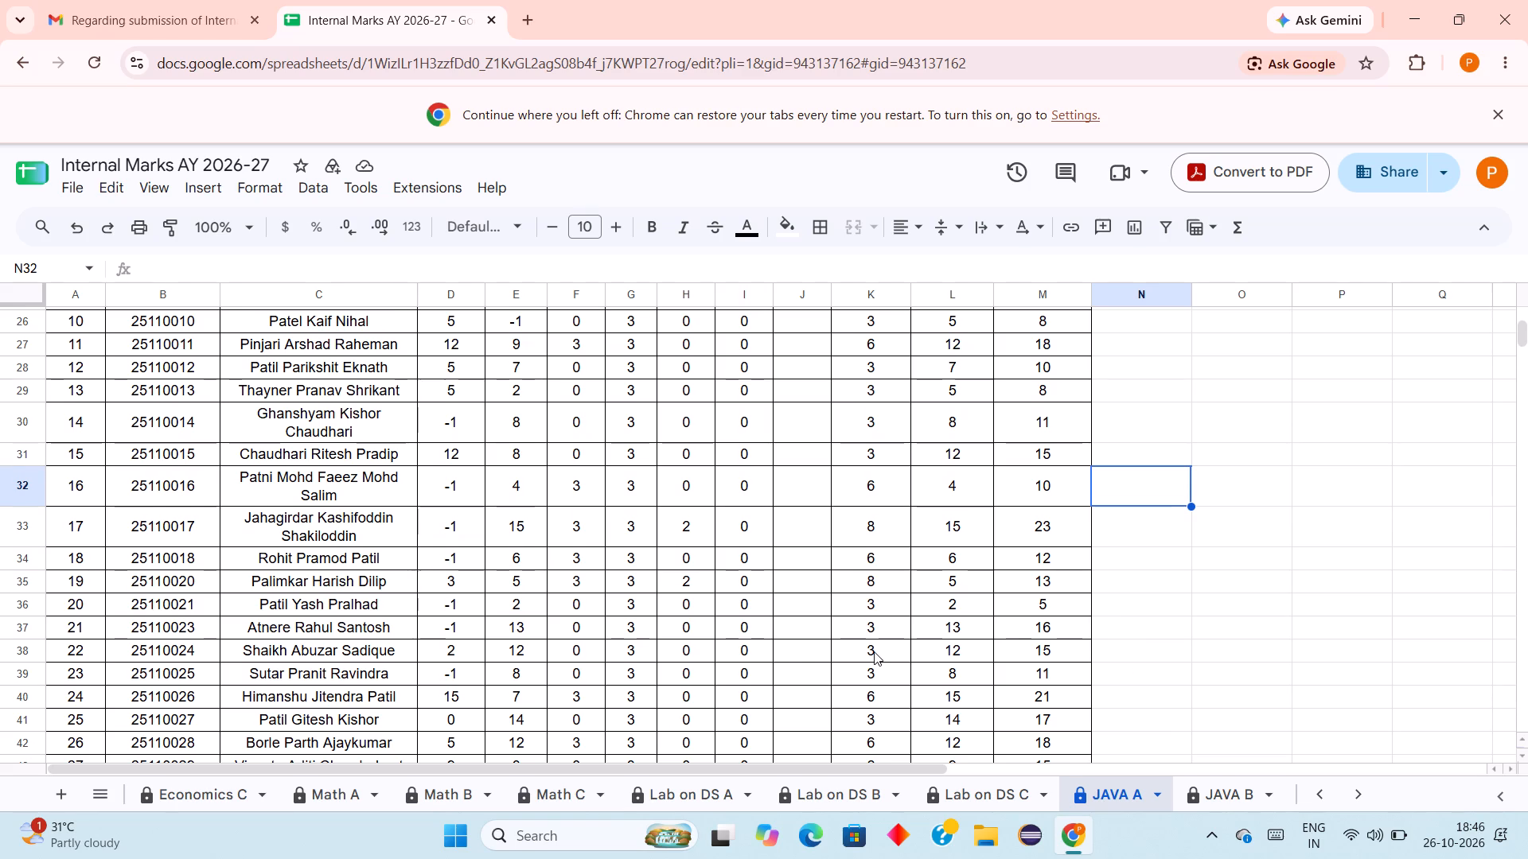
scroll(874, 651, "down", 1)
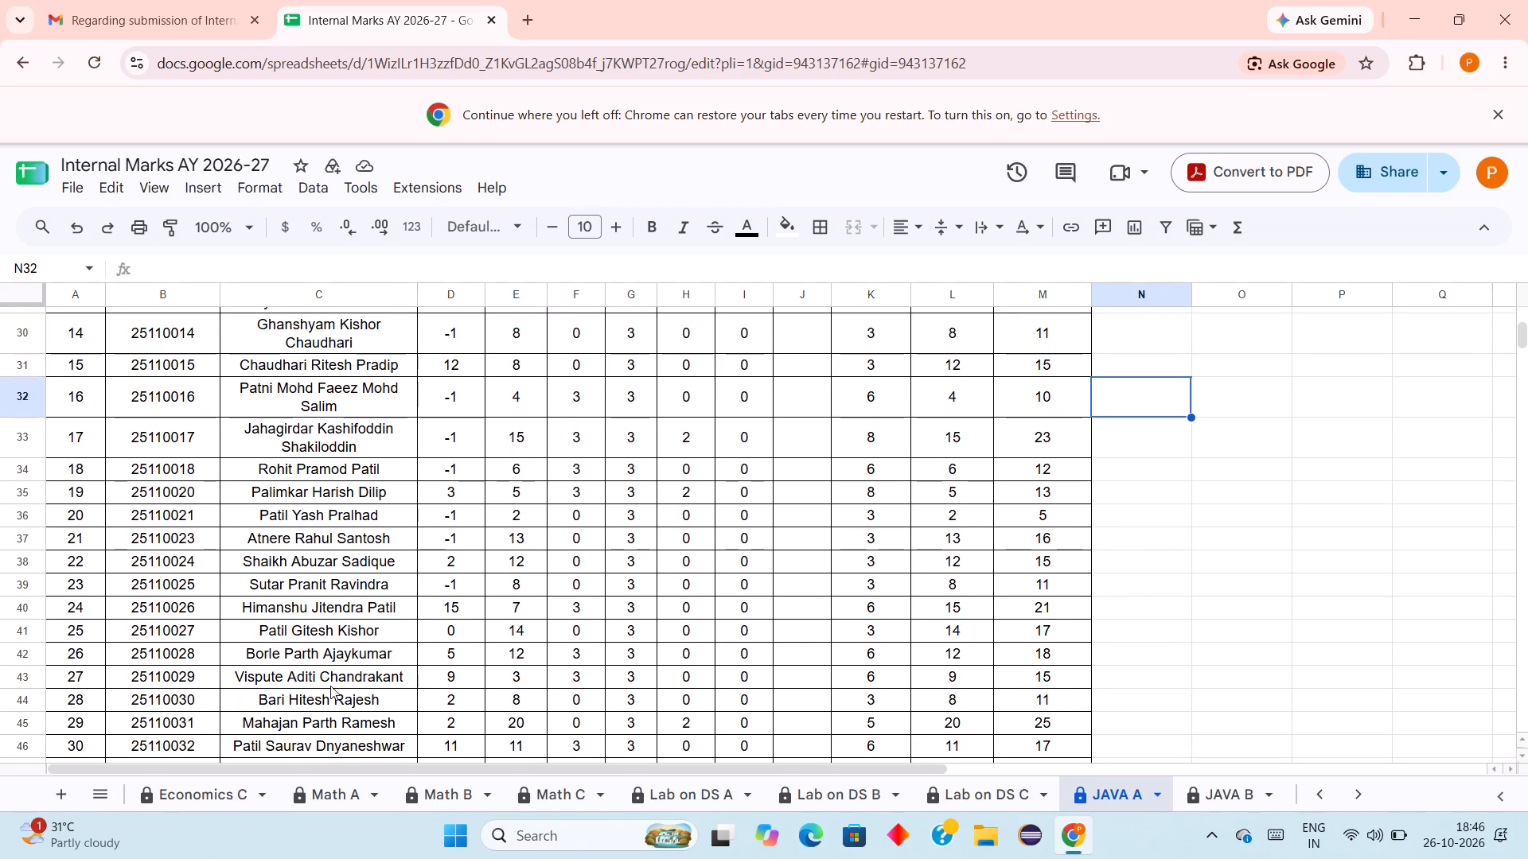
left_click(517, 676)
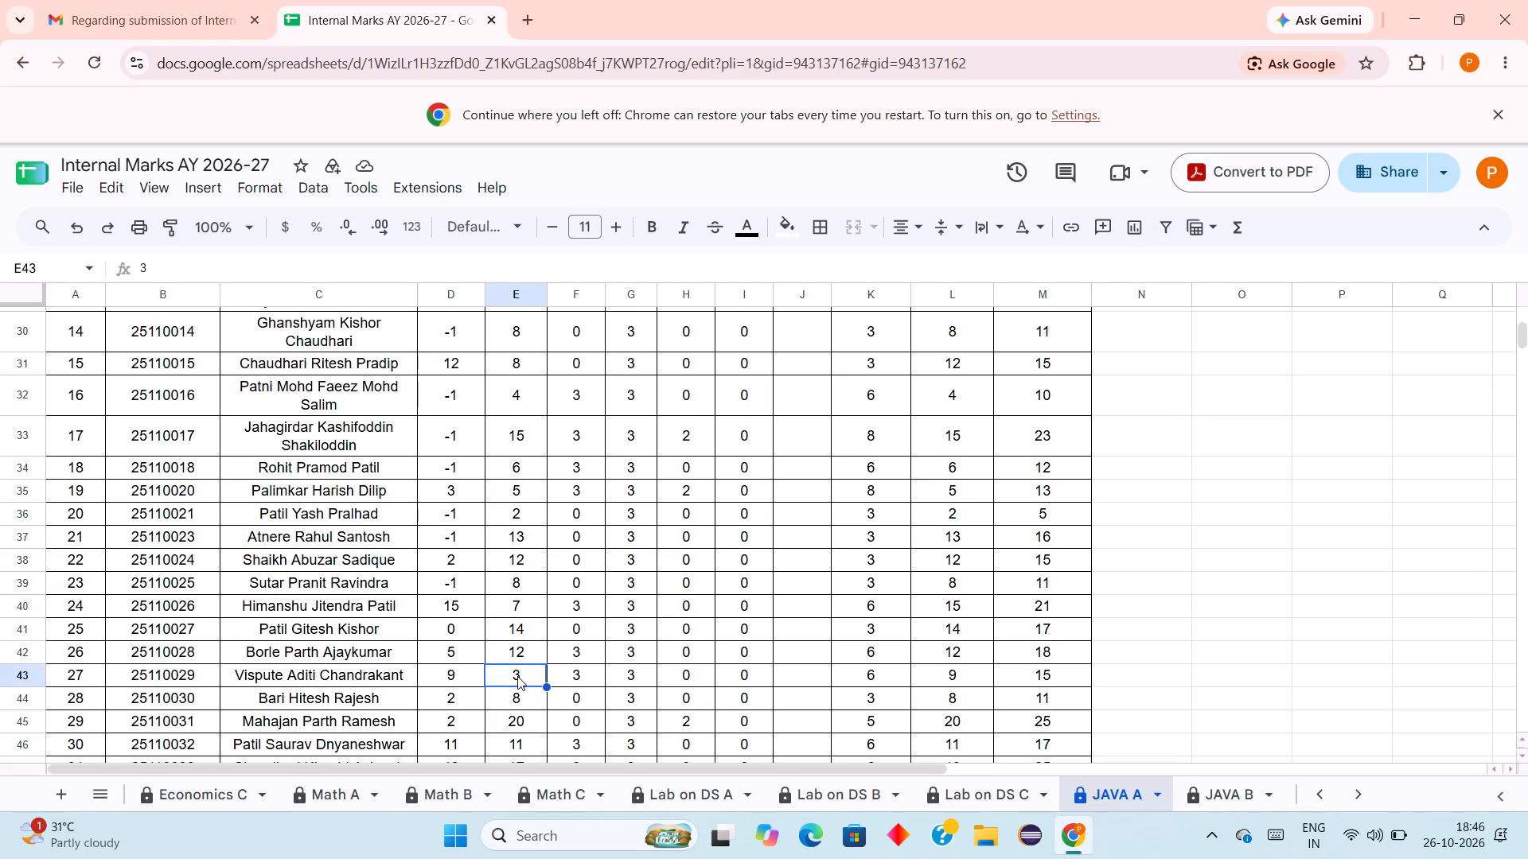
type("15")
key("ctrl+s")
key("ctrl+s")
Return to the Sheet6 index and open the JAVA B marks sheet from the division B link for Java Programming.
left_click(28, 65)
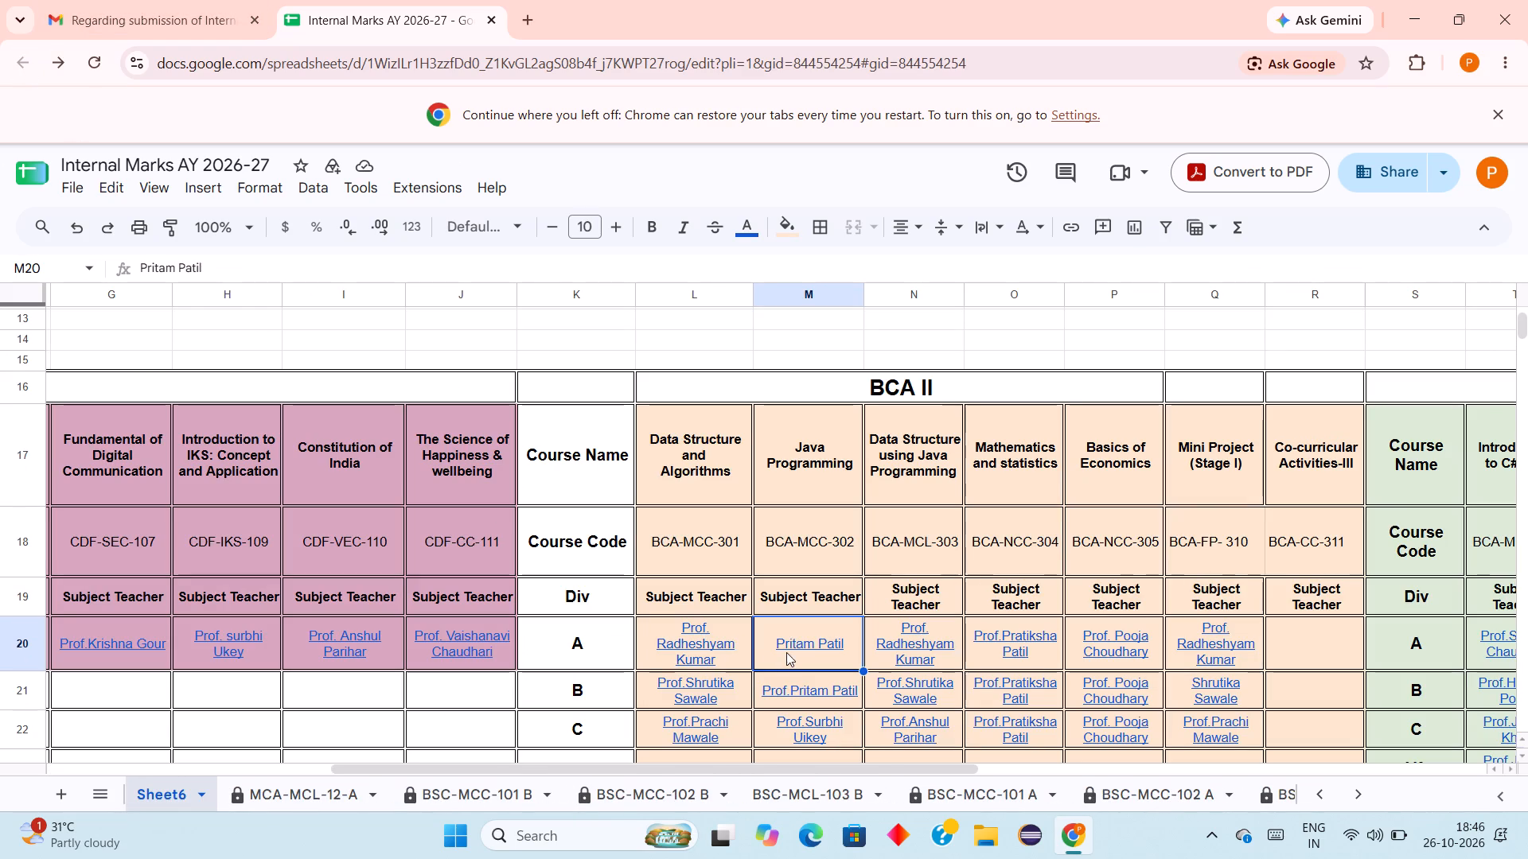
left_click(803, 697)
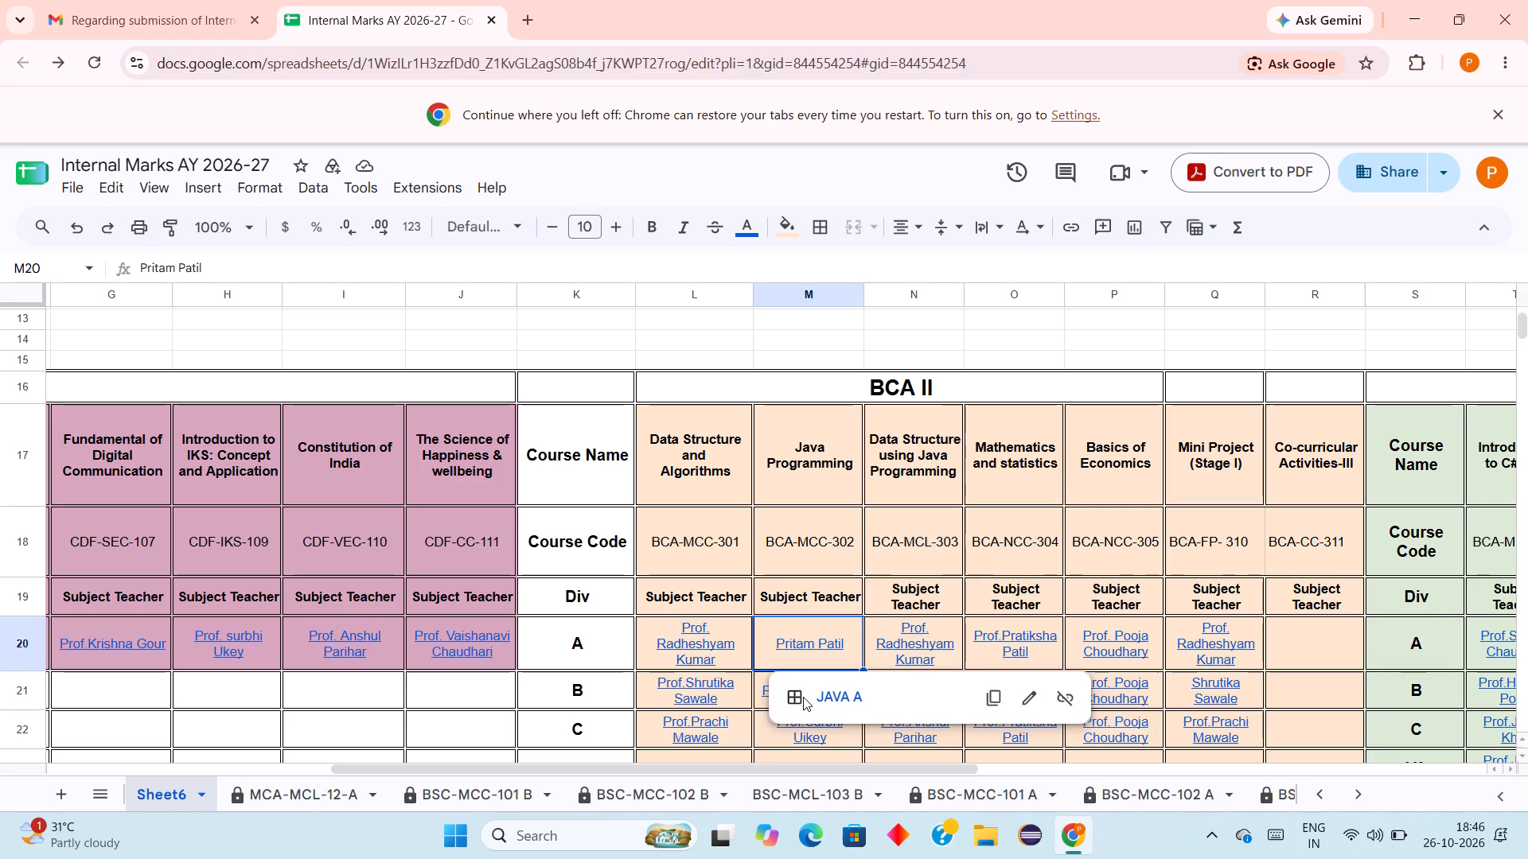
left_click(754, 696)
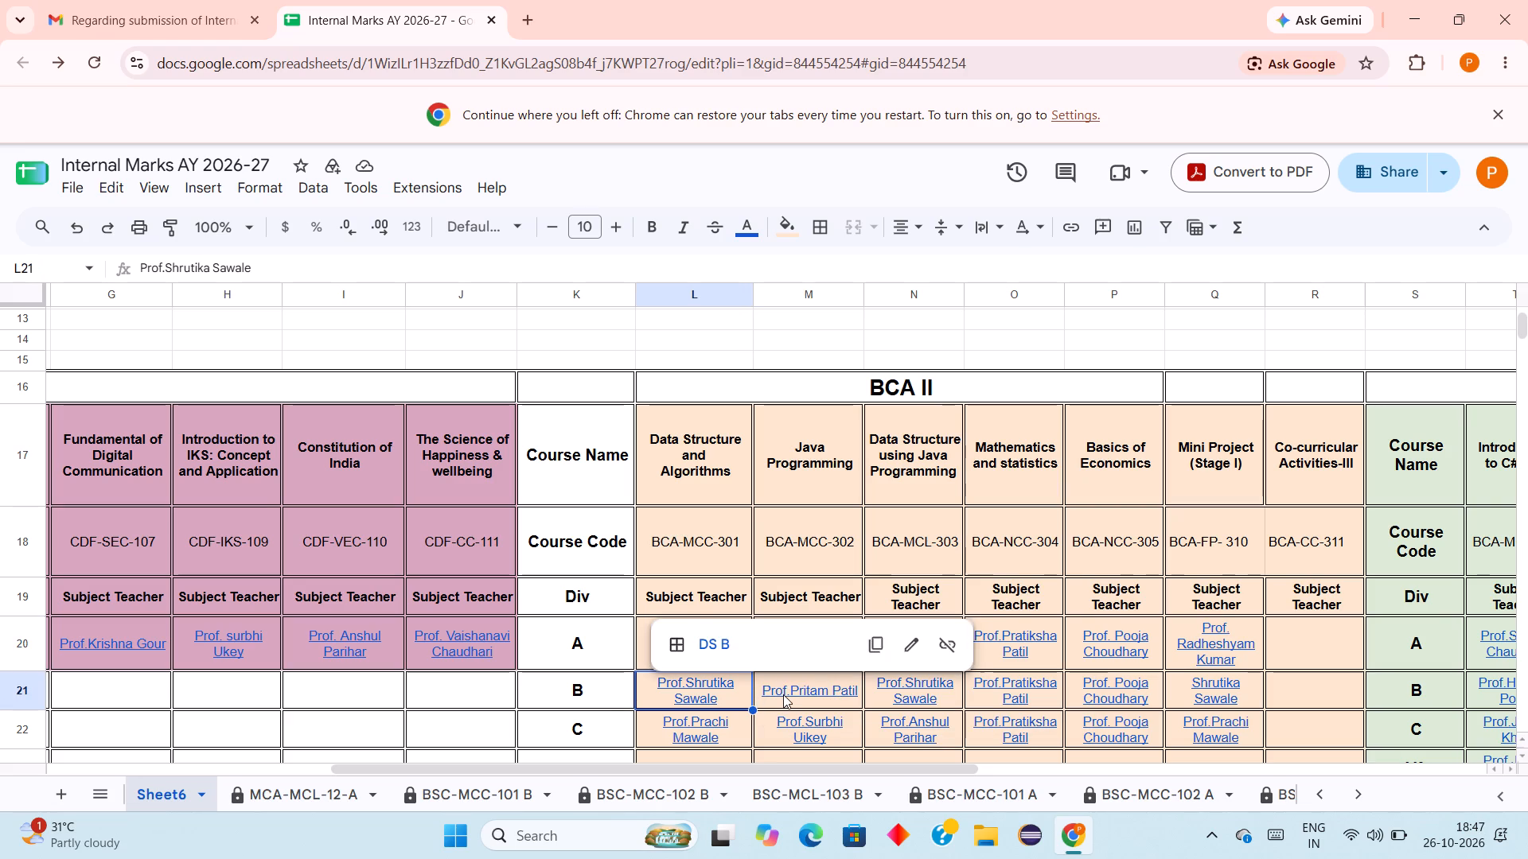
left_click(783, 694)
left_click(799, 694)
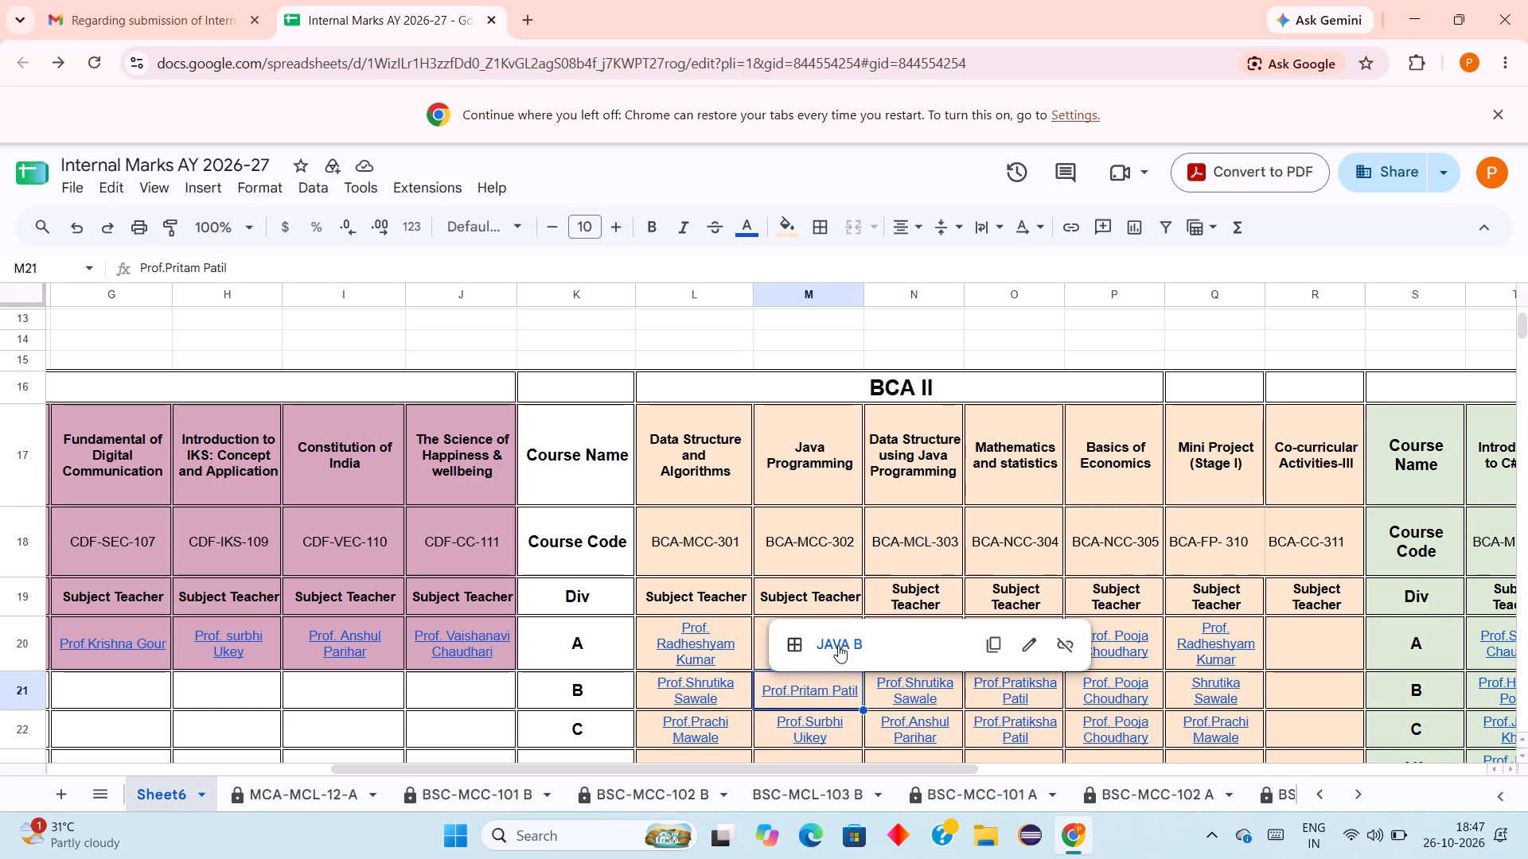
left_click(838, 645)
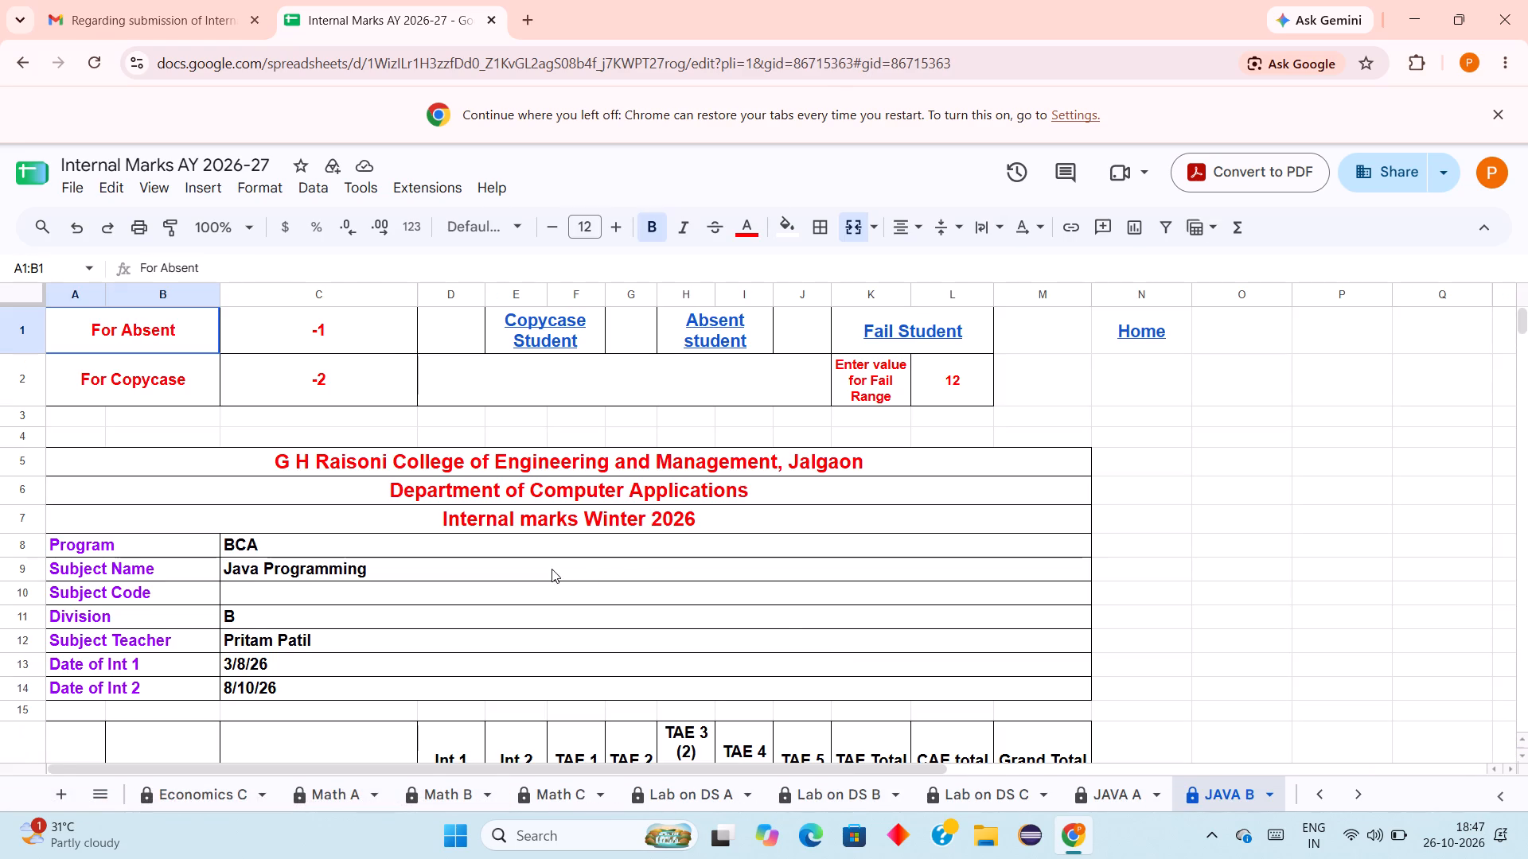
Set the Int 2 mark of the student with Sr. No 36 (cell E52) in JAVA B to 15 and save.
scroll(552, 569, "down", 4)
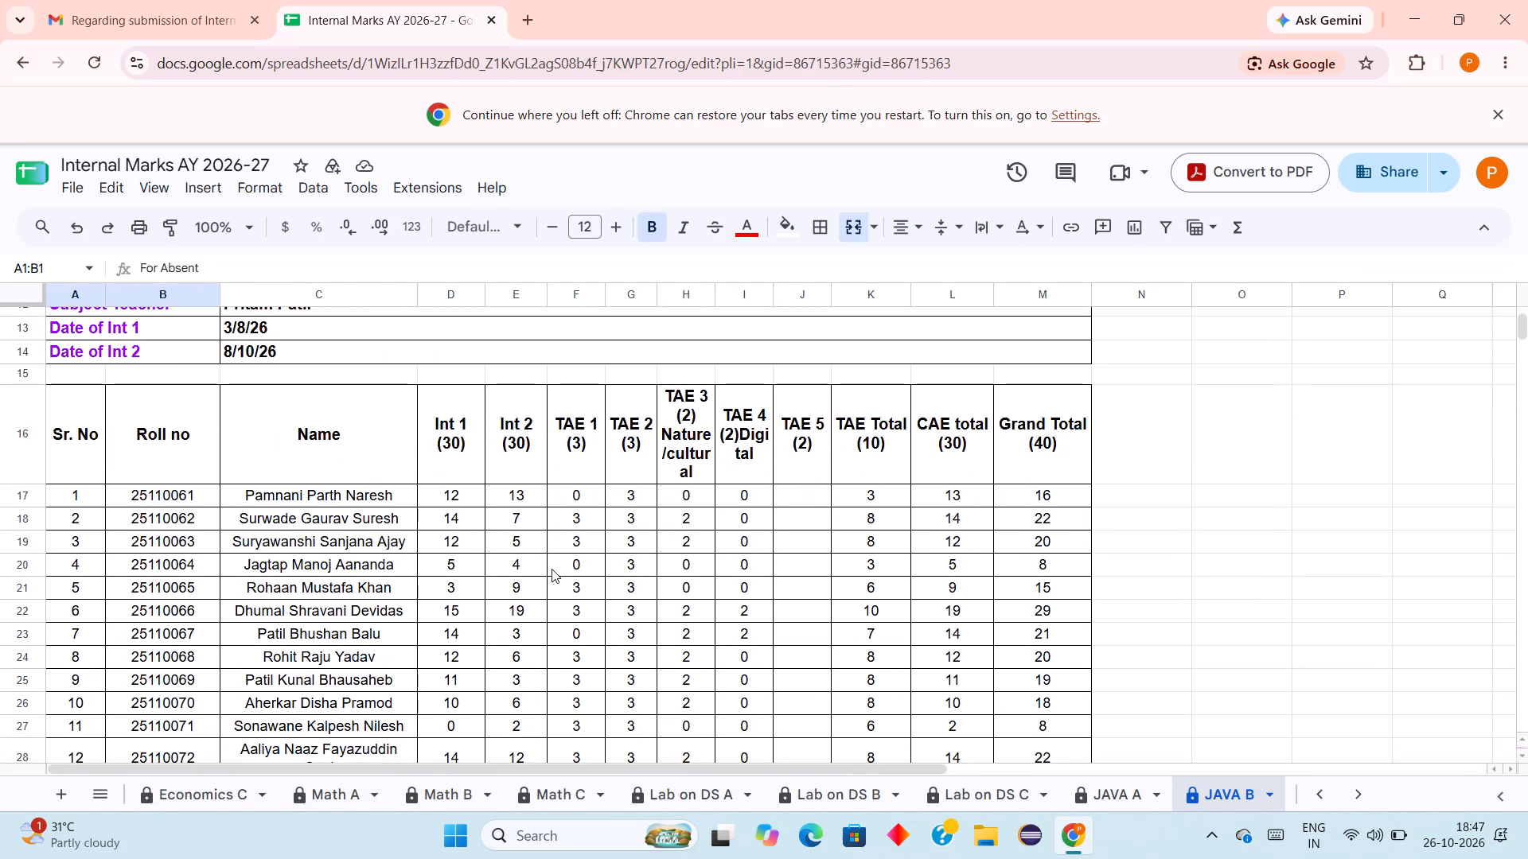
scroll(552, 569, "down", 1)
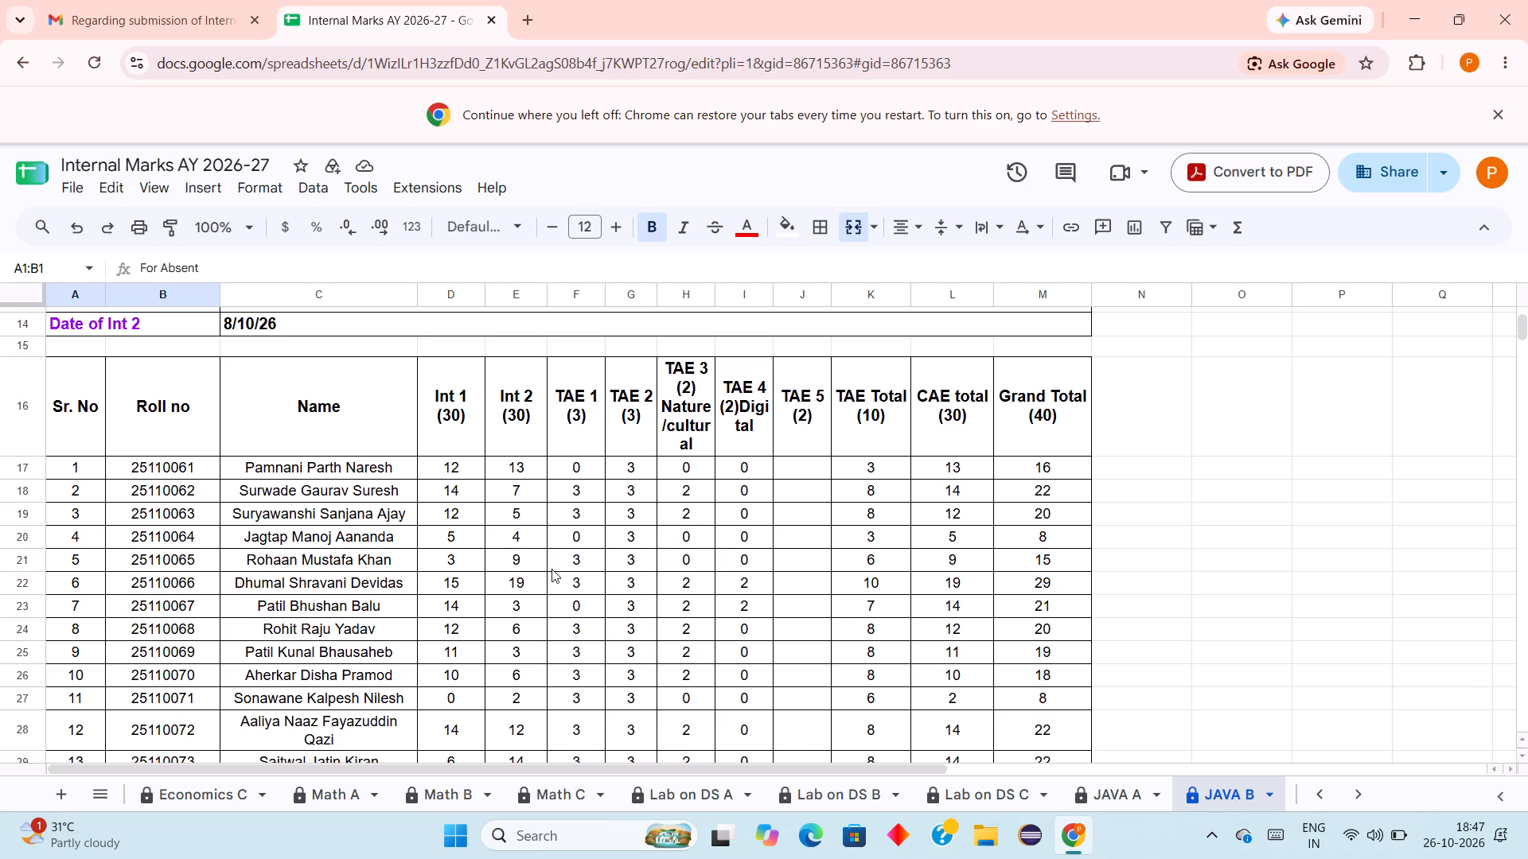
scroll(493, 612, "down", 5)
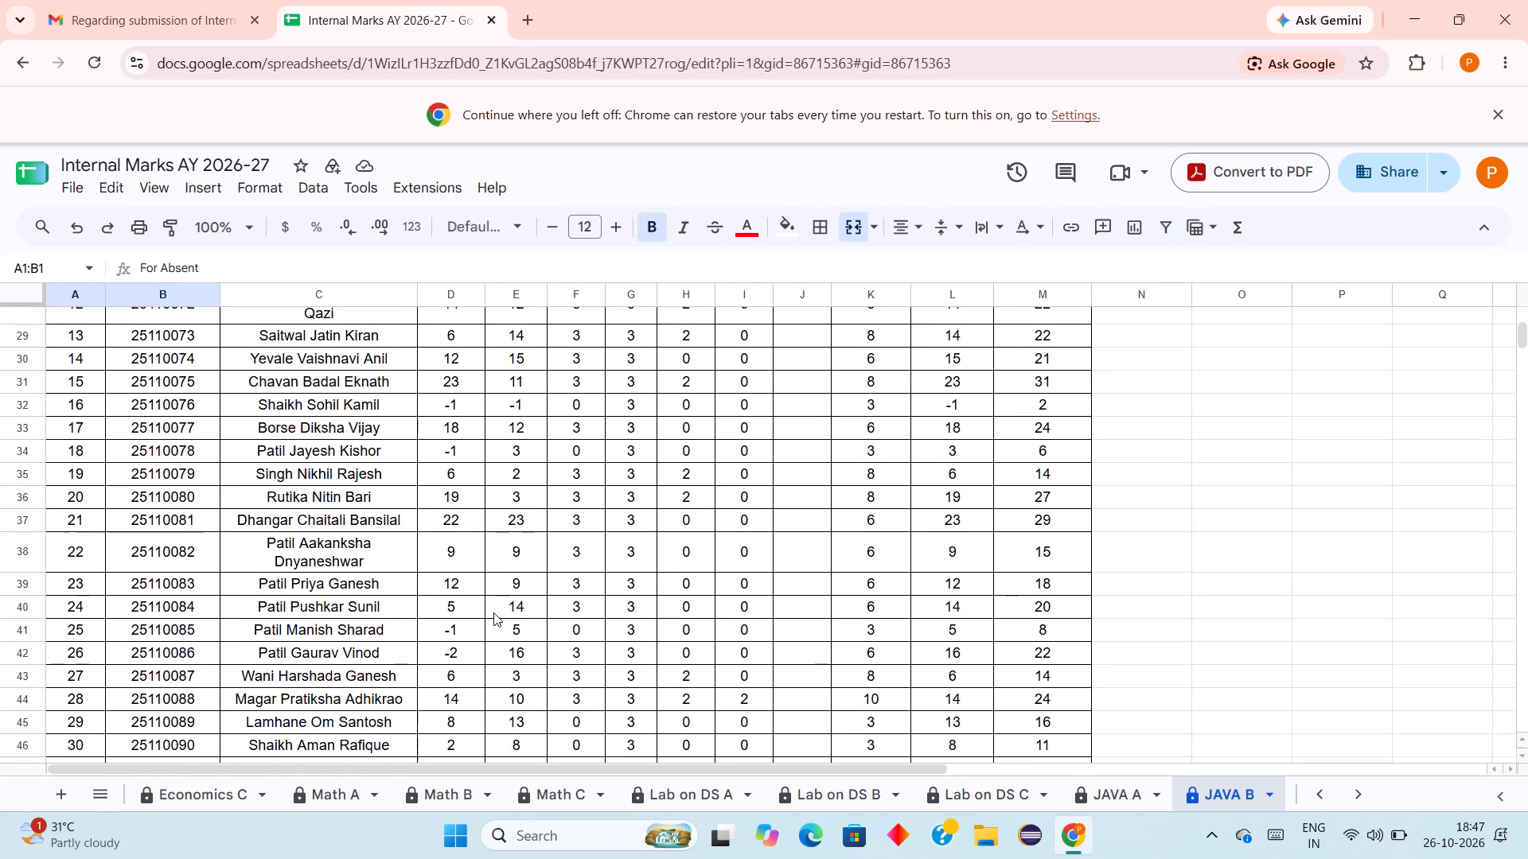
scroll(493, 612, "down", 3)
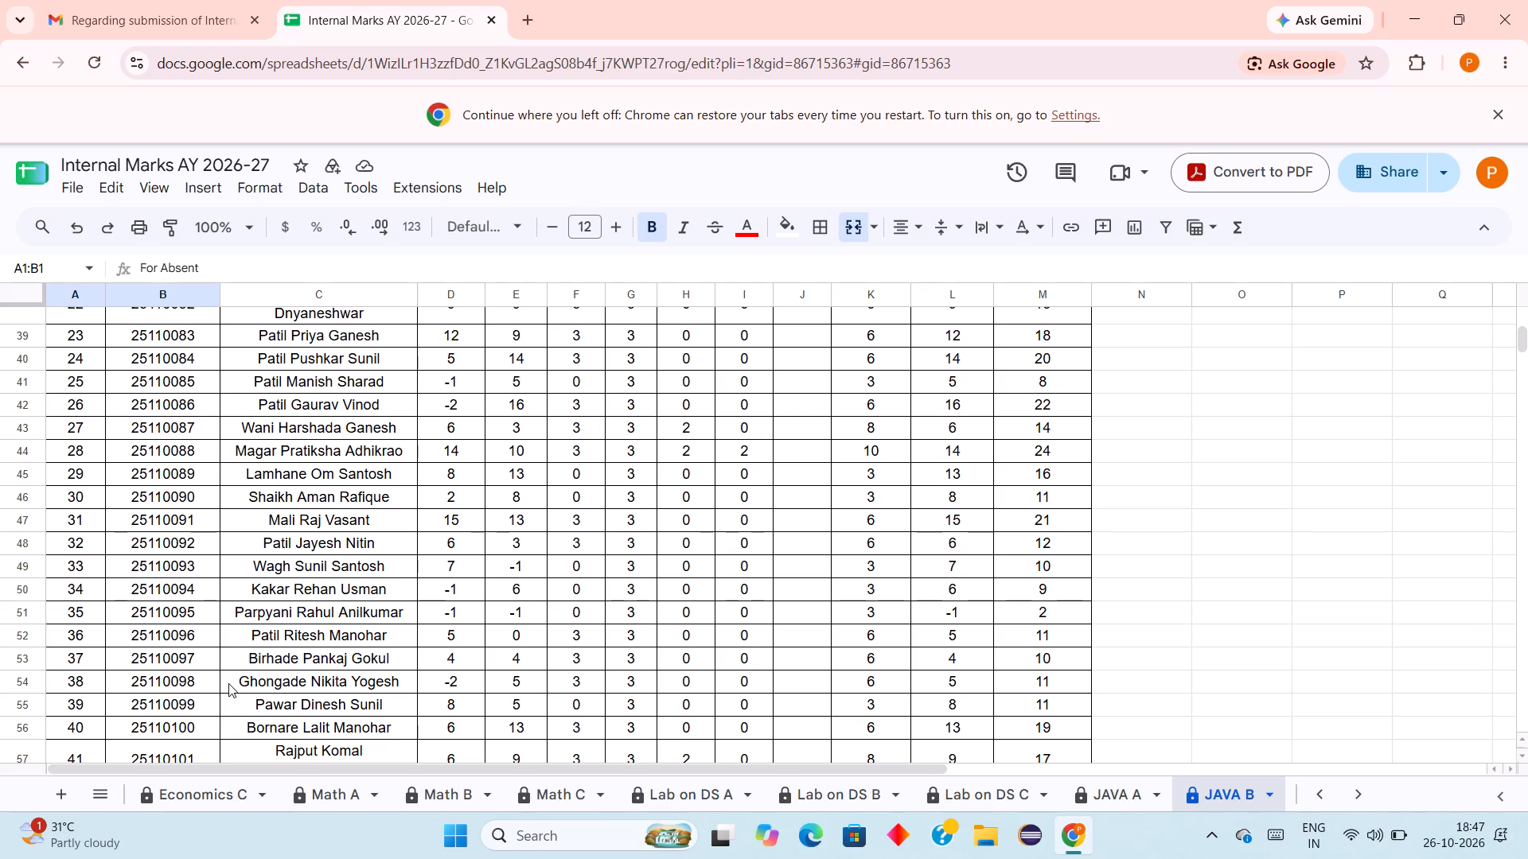
left_click(518, 639)
type("15")
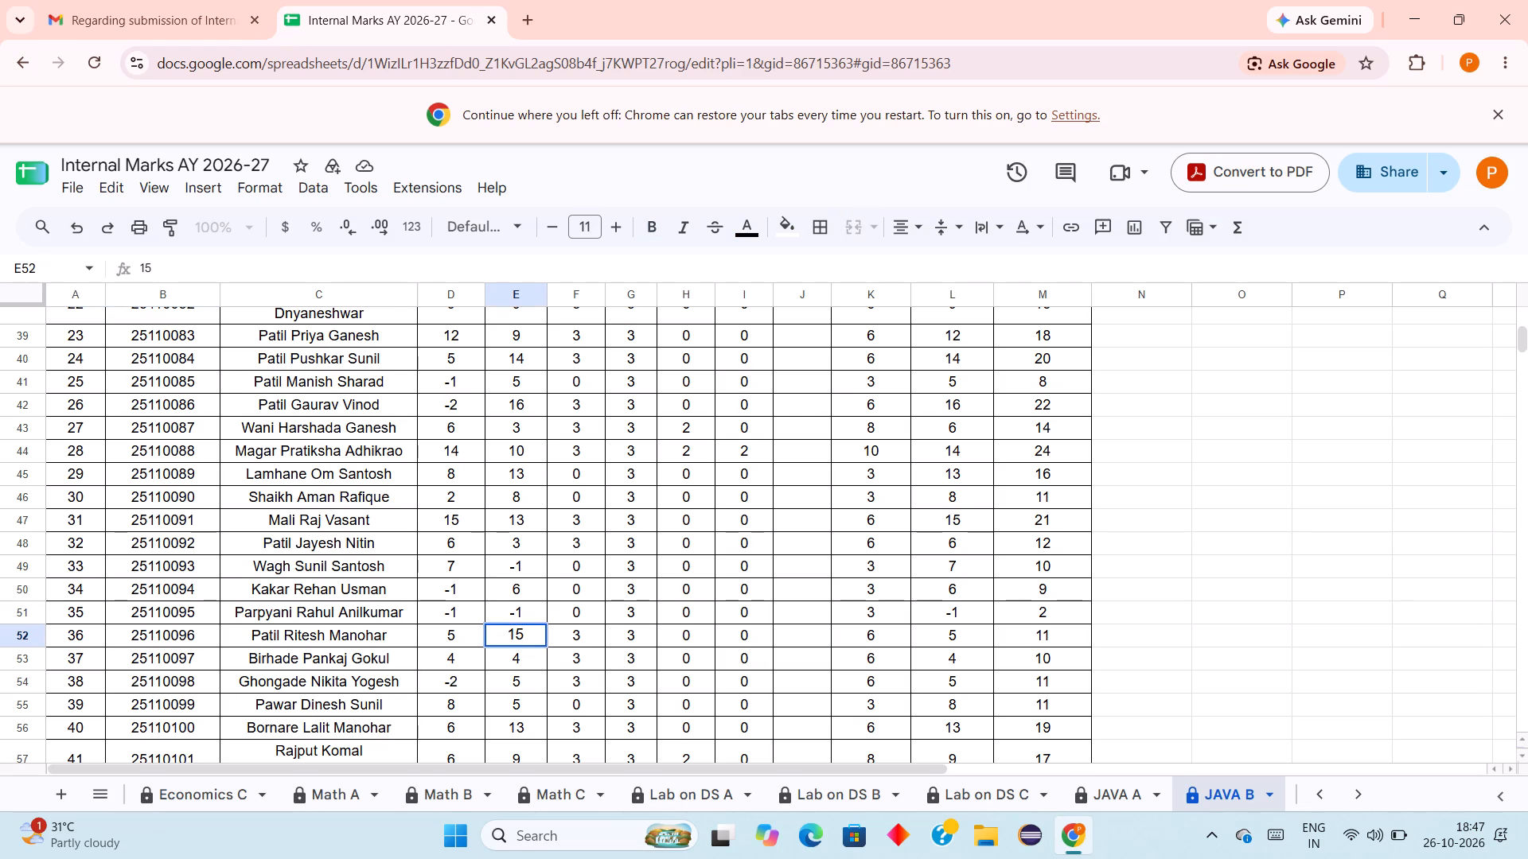
key("ctrl+s")
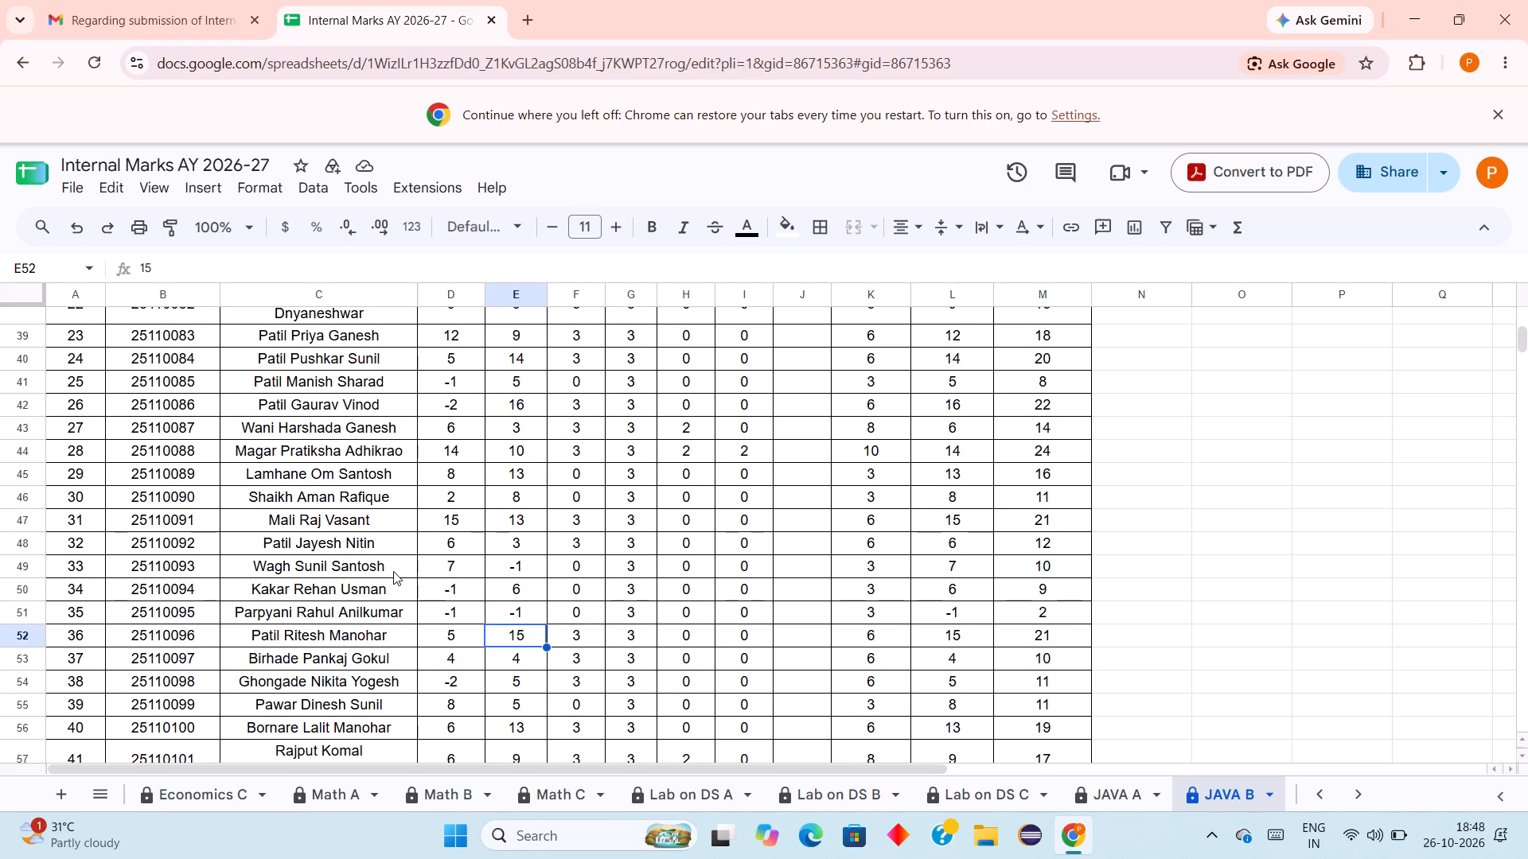
key("ctrl+s")
Look through the students' Int 1 and Int 2 marks in the JAVA B sheet for entries needing correction.
scroll(425, 472, "up", 2)
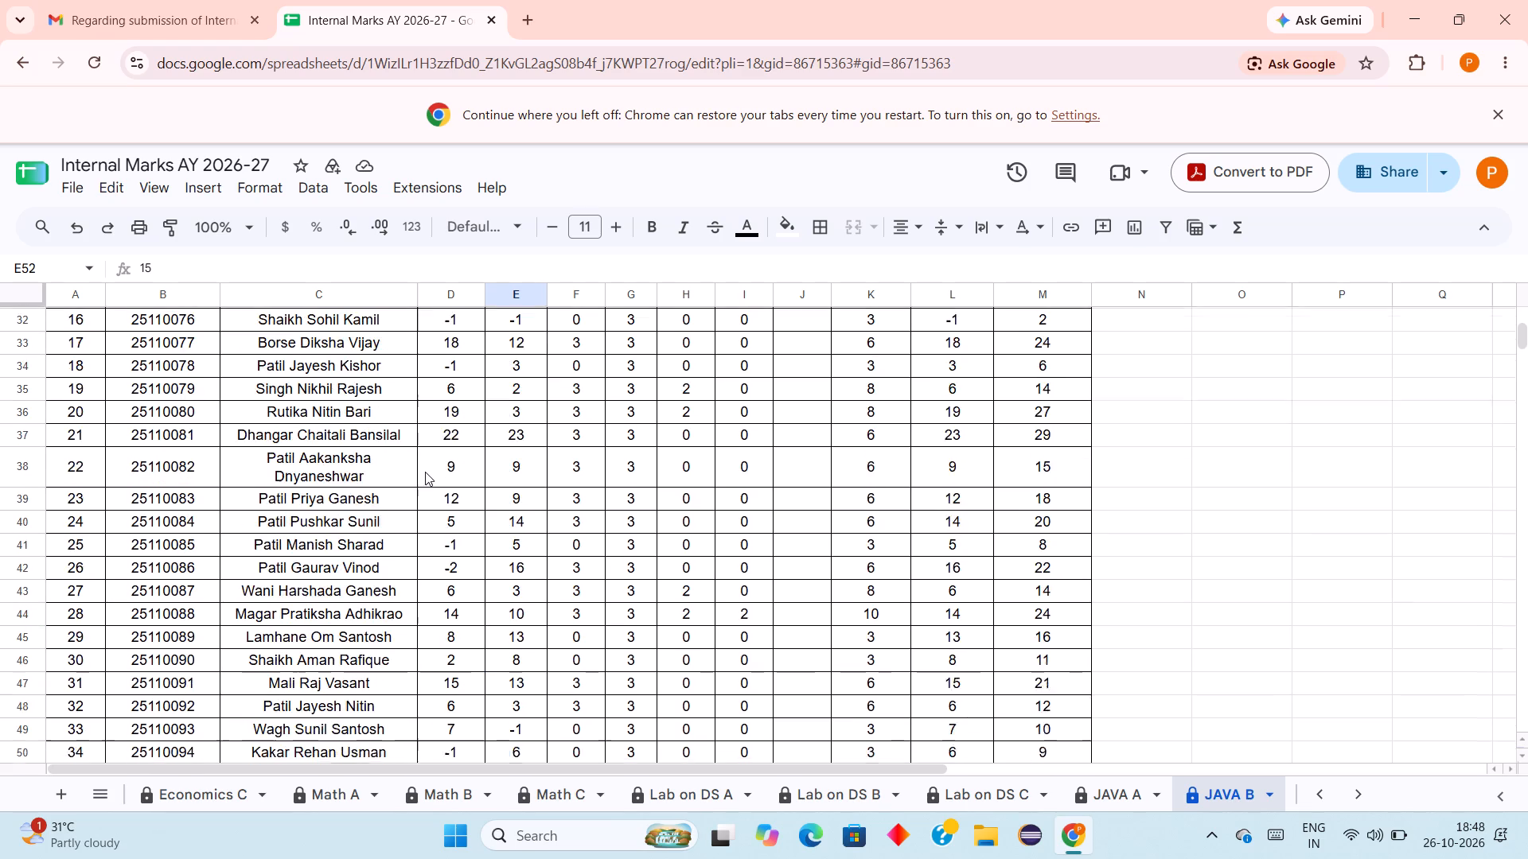
scroll(425, 472, "up", 3)
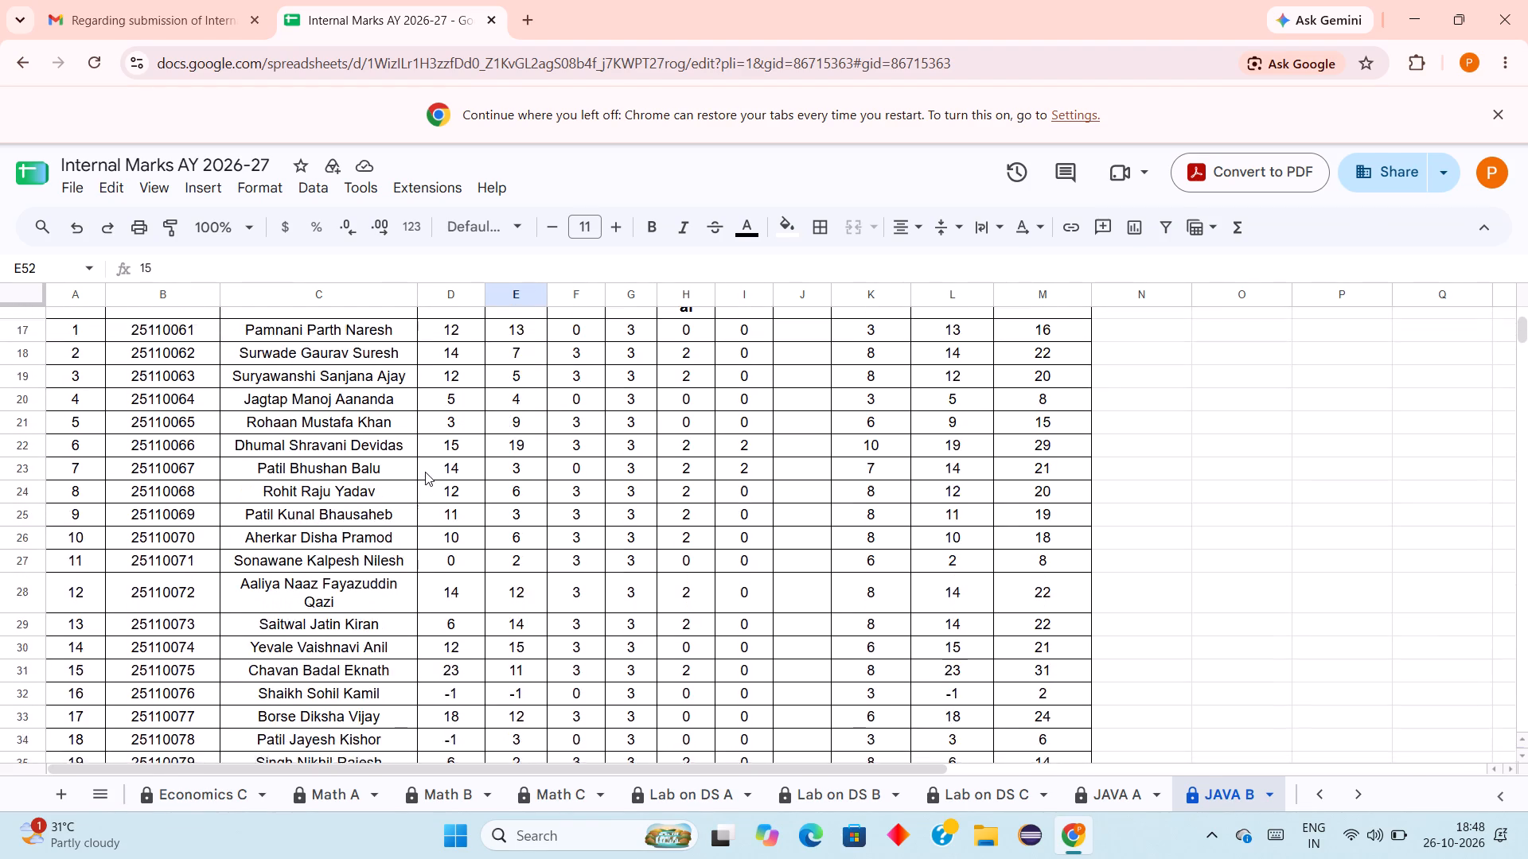
scroll(425, 472, "up", 2)
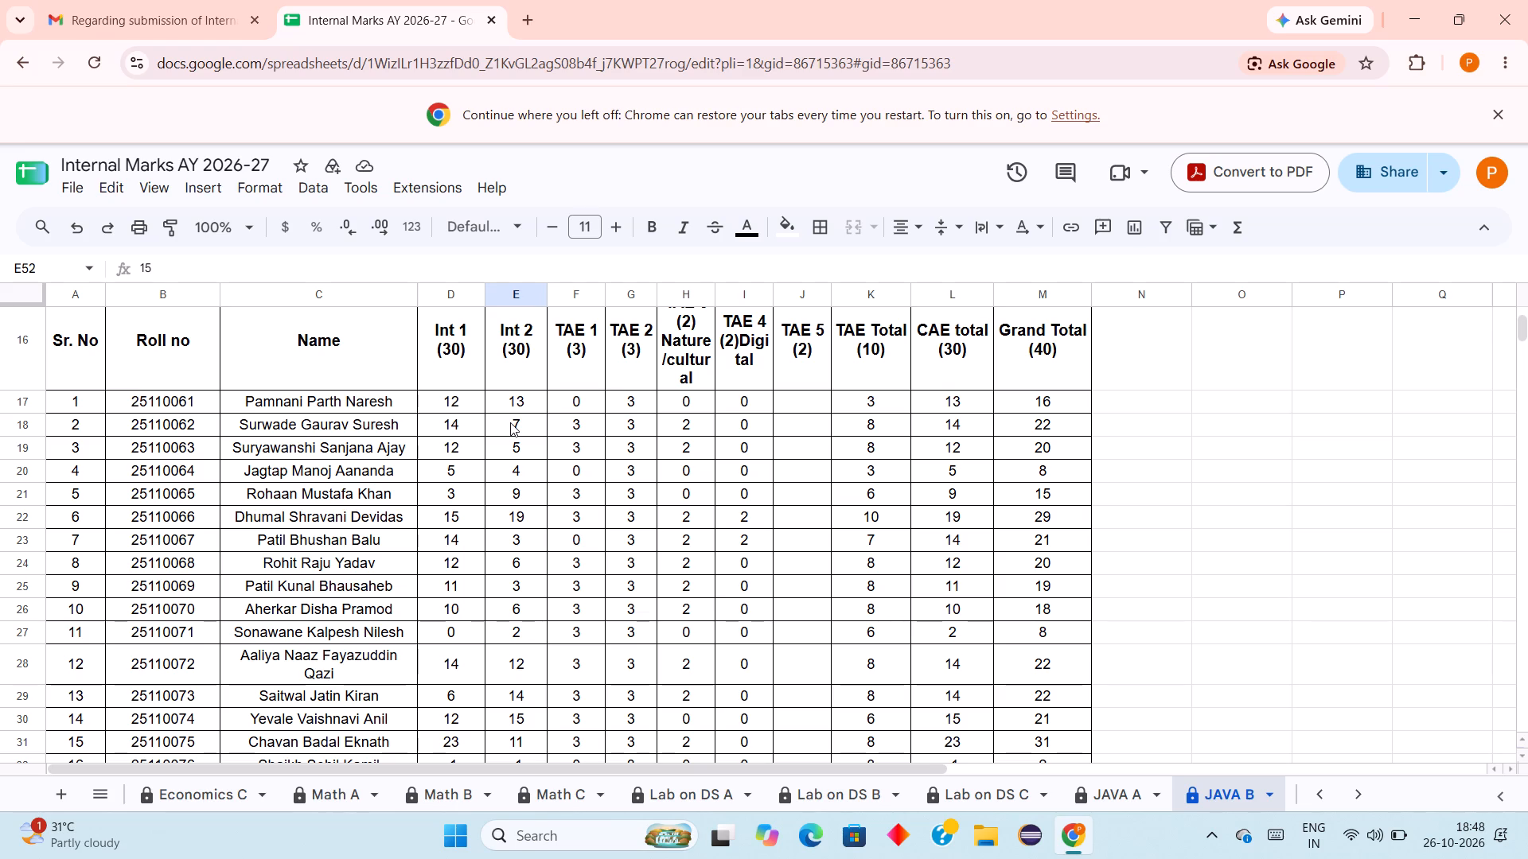
left_click(1207, 515)
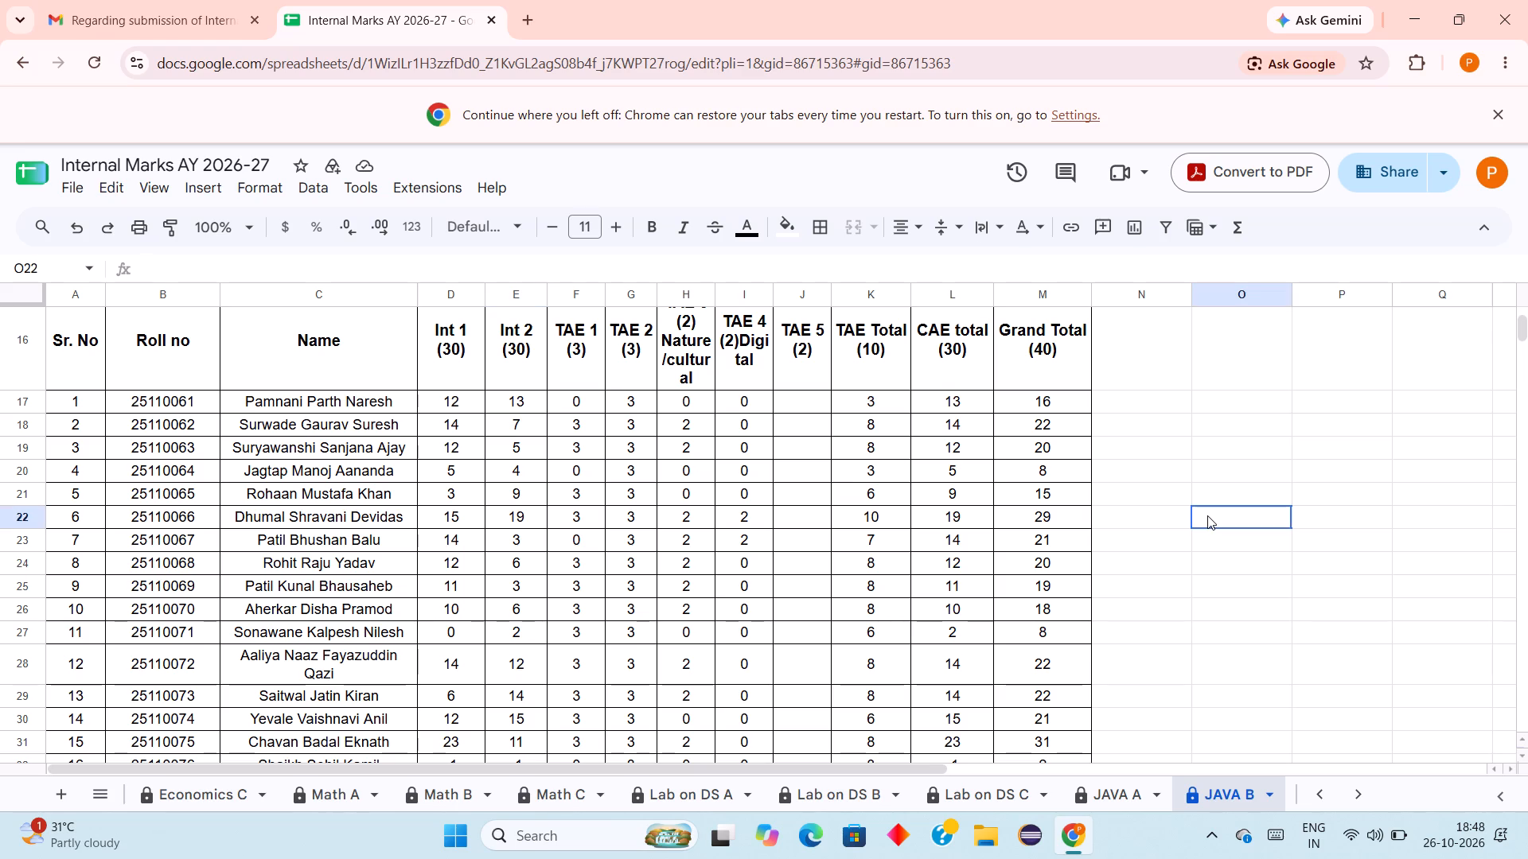
scroll(452, 504, "down", 2)
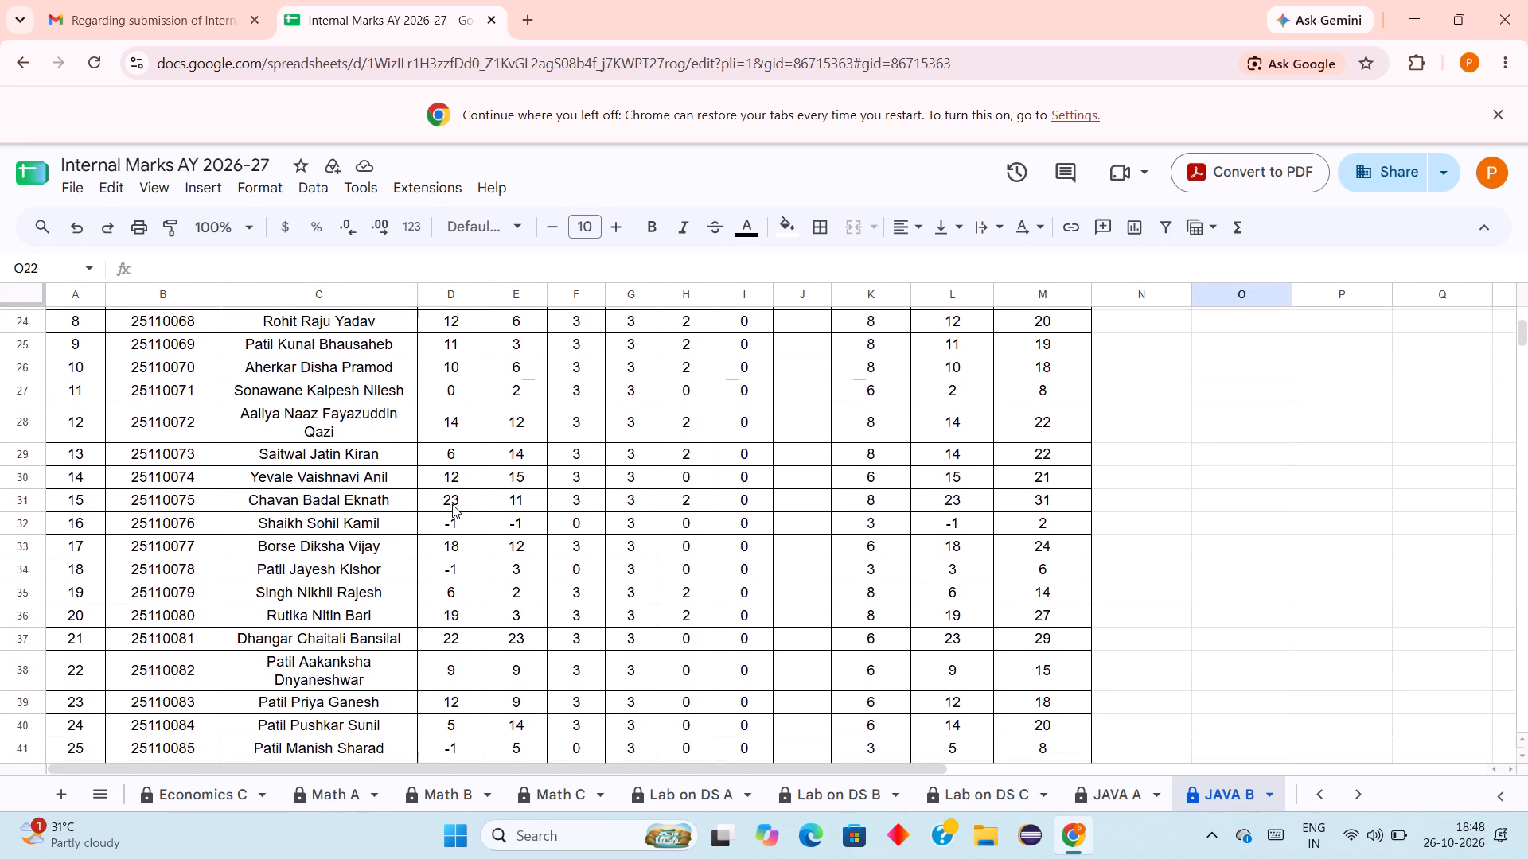
scroll(452, 504, "down", 4)
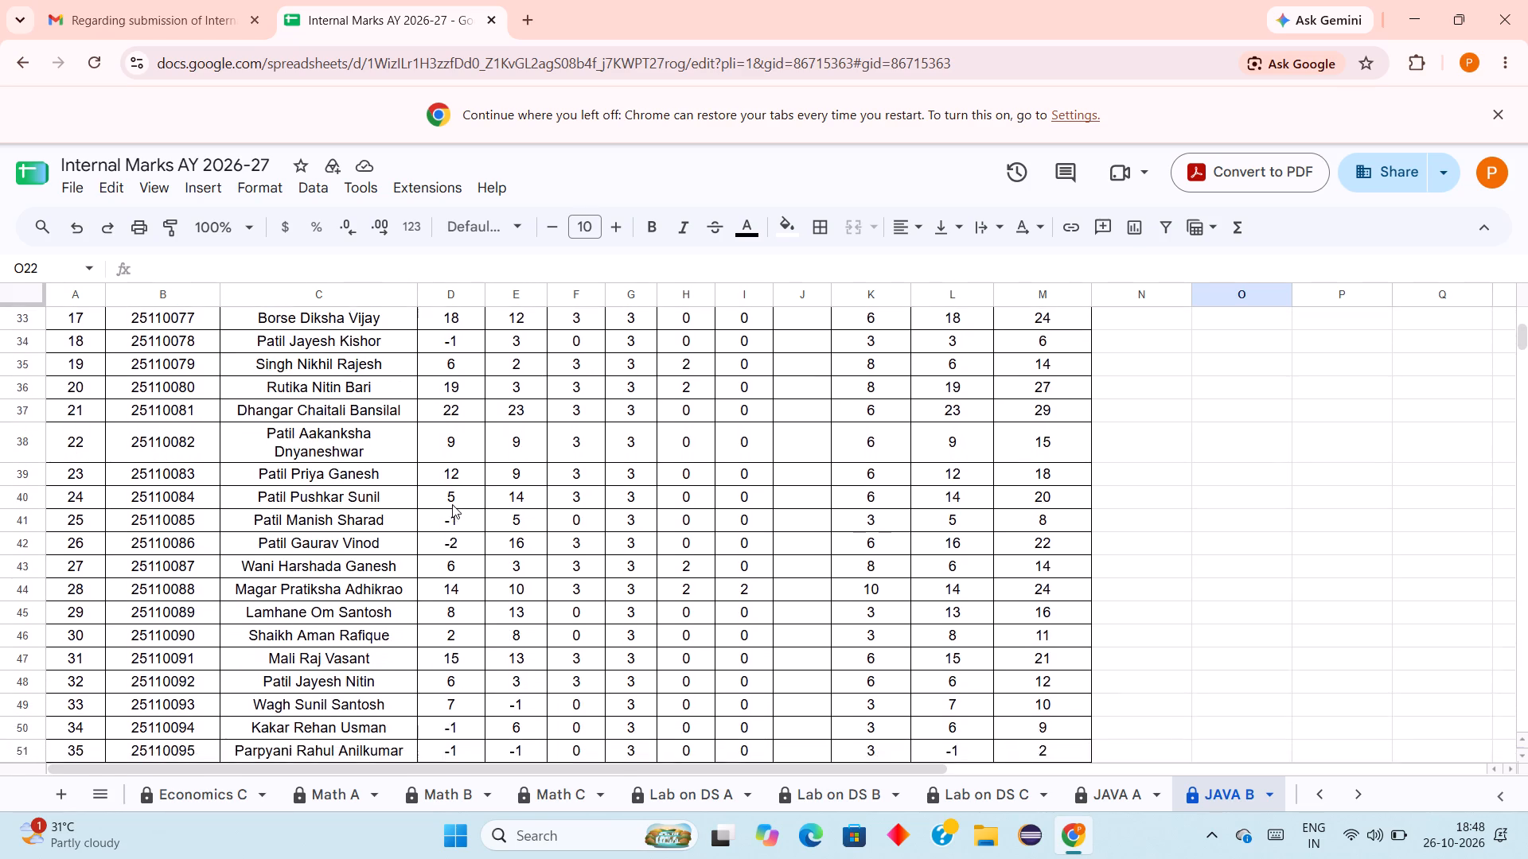
scroll(452, 504, "down", 2)
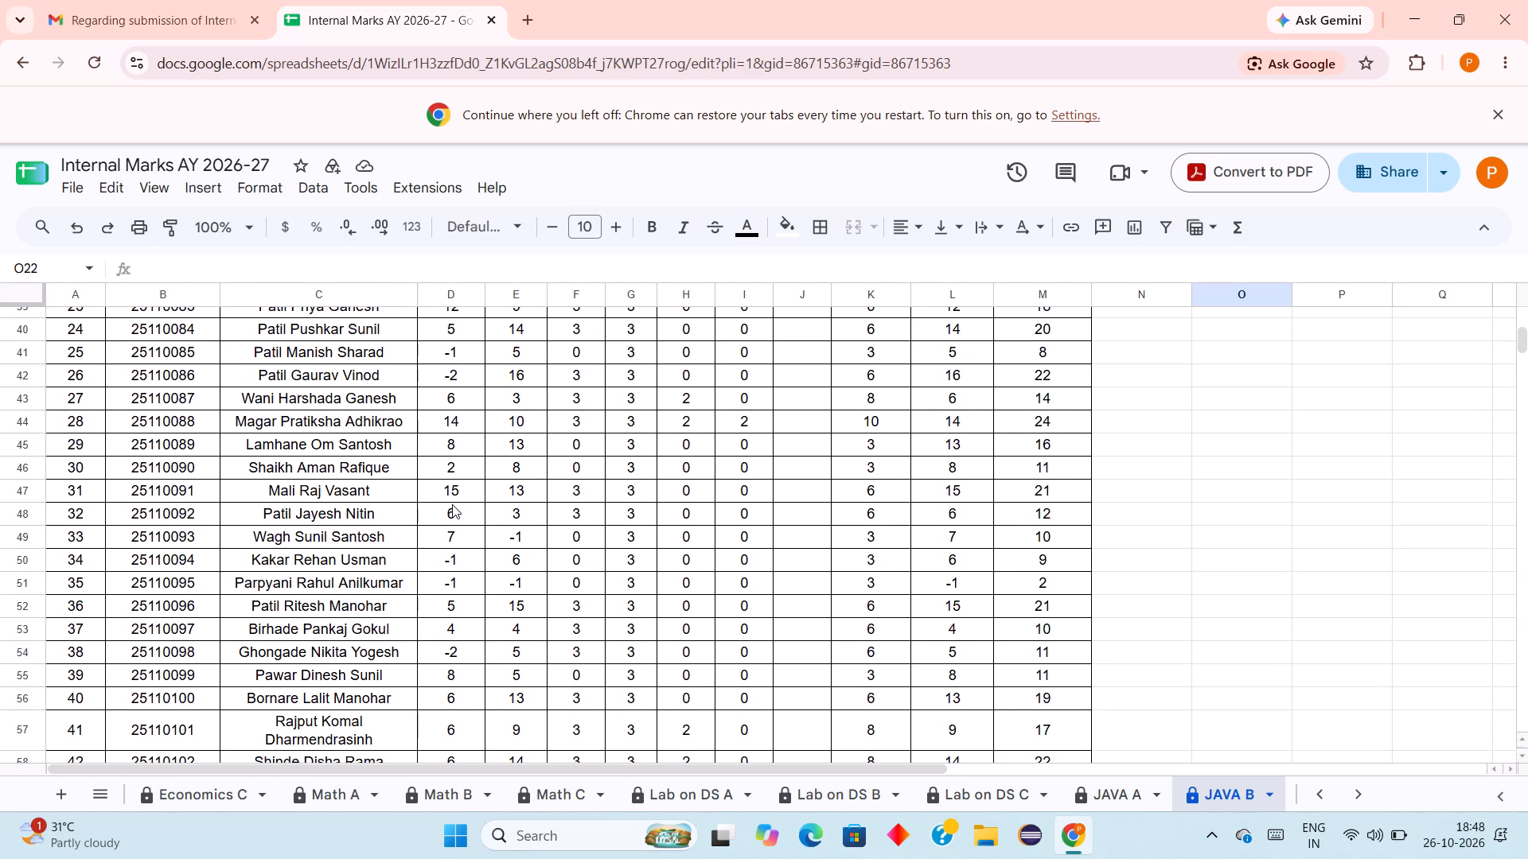
scroll(452, 504, "down", 3)
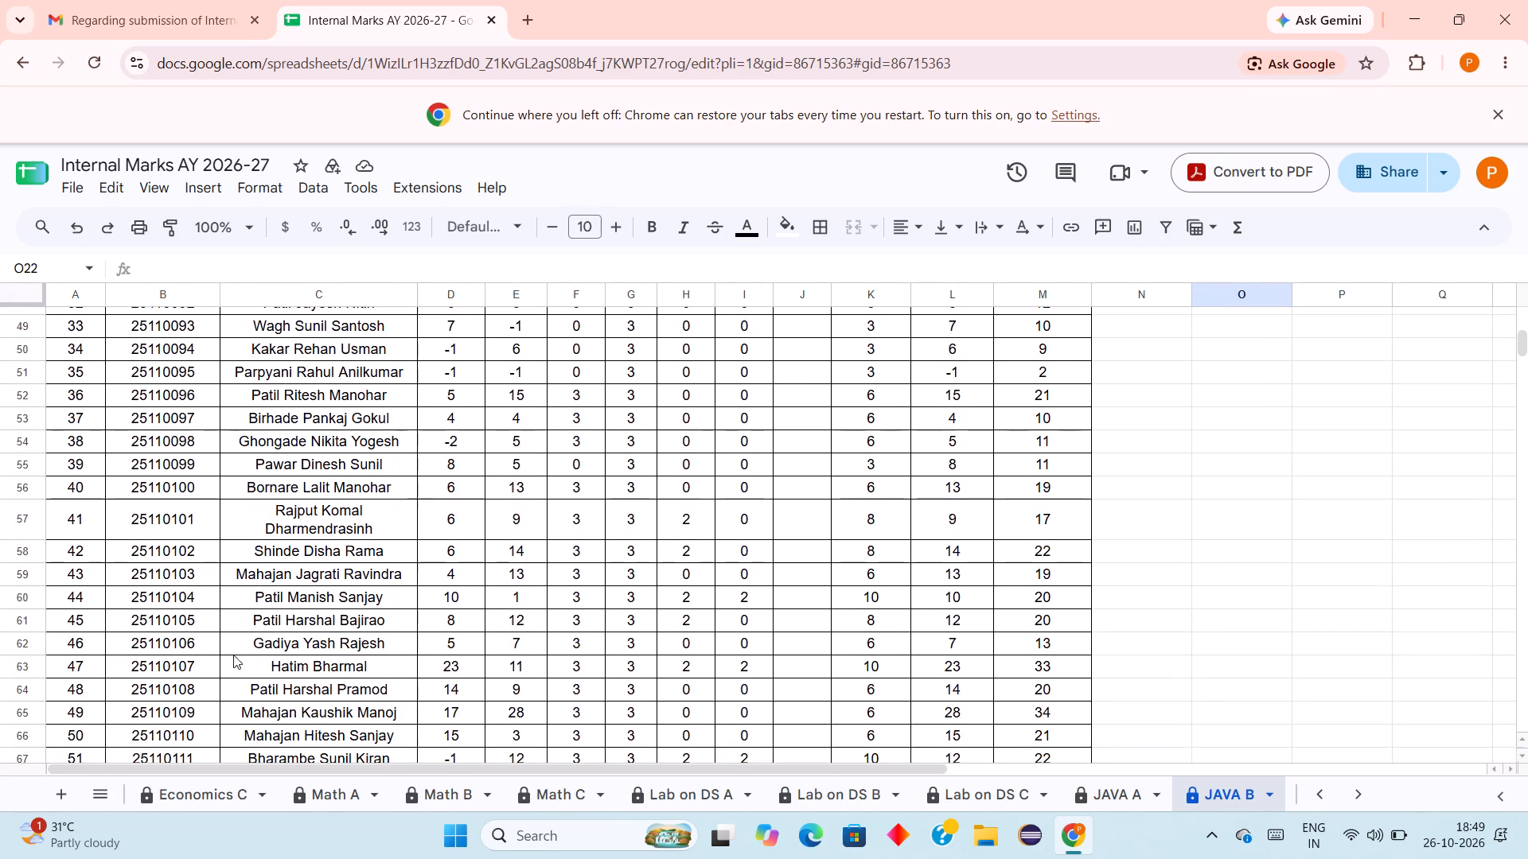
left_click(337, 689)
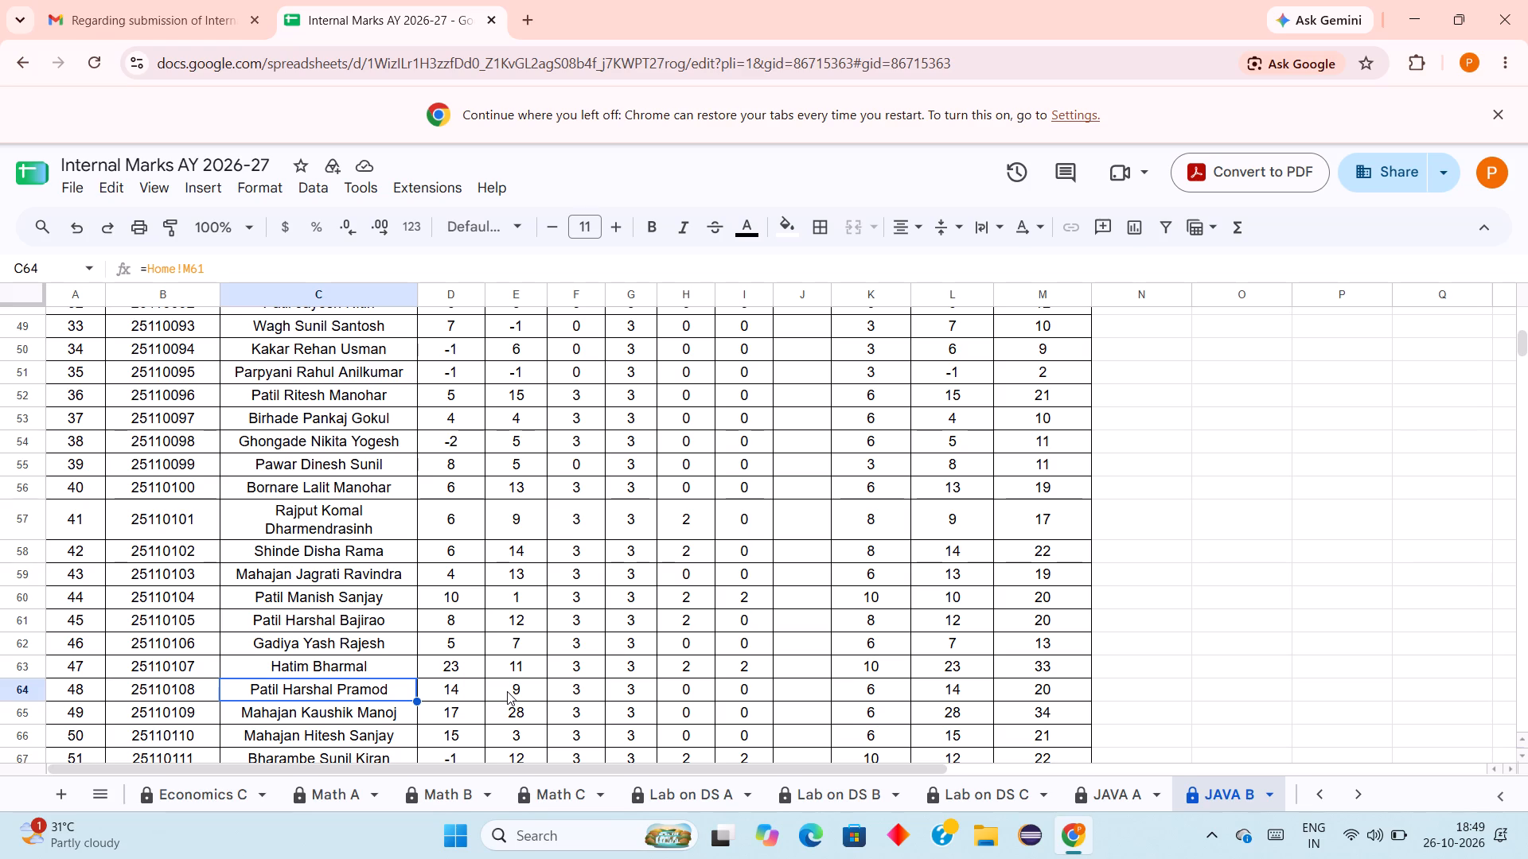
left_click(450, 528)
scroll(450, 528, "up", 6)
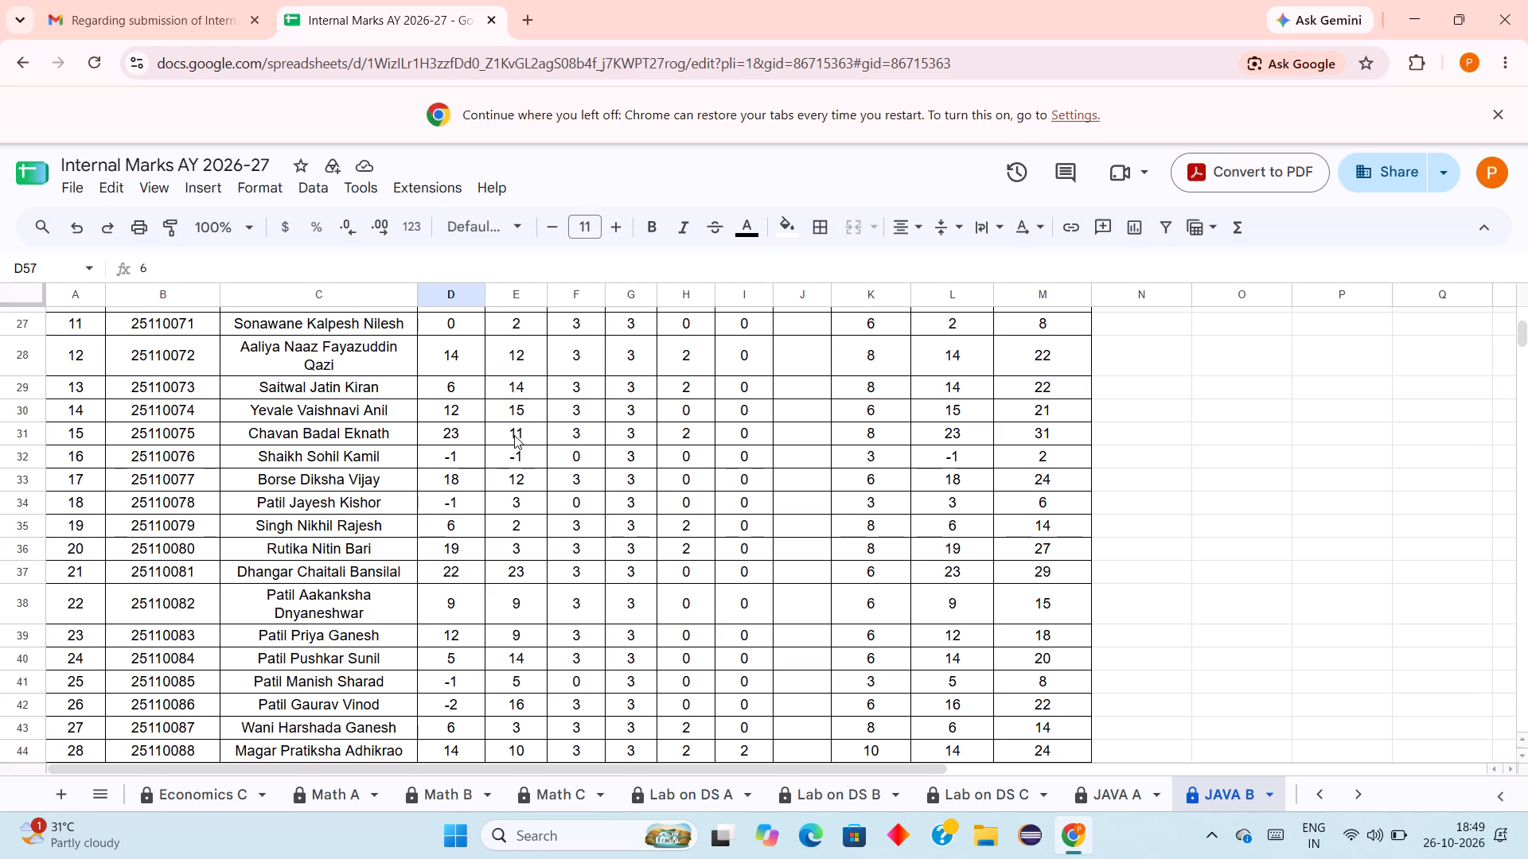
left_click(515, 524)
Set the Int 2 mark of the student with Sr. No 34 (cell E50) in JAVA B to 15 and save.
scroll(515, 524, "down", 1)
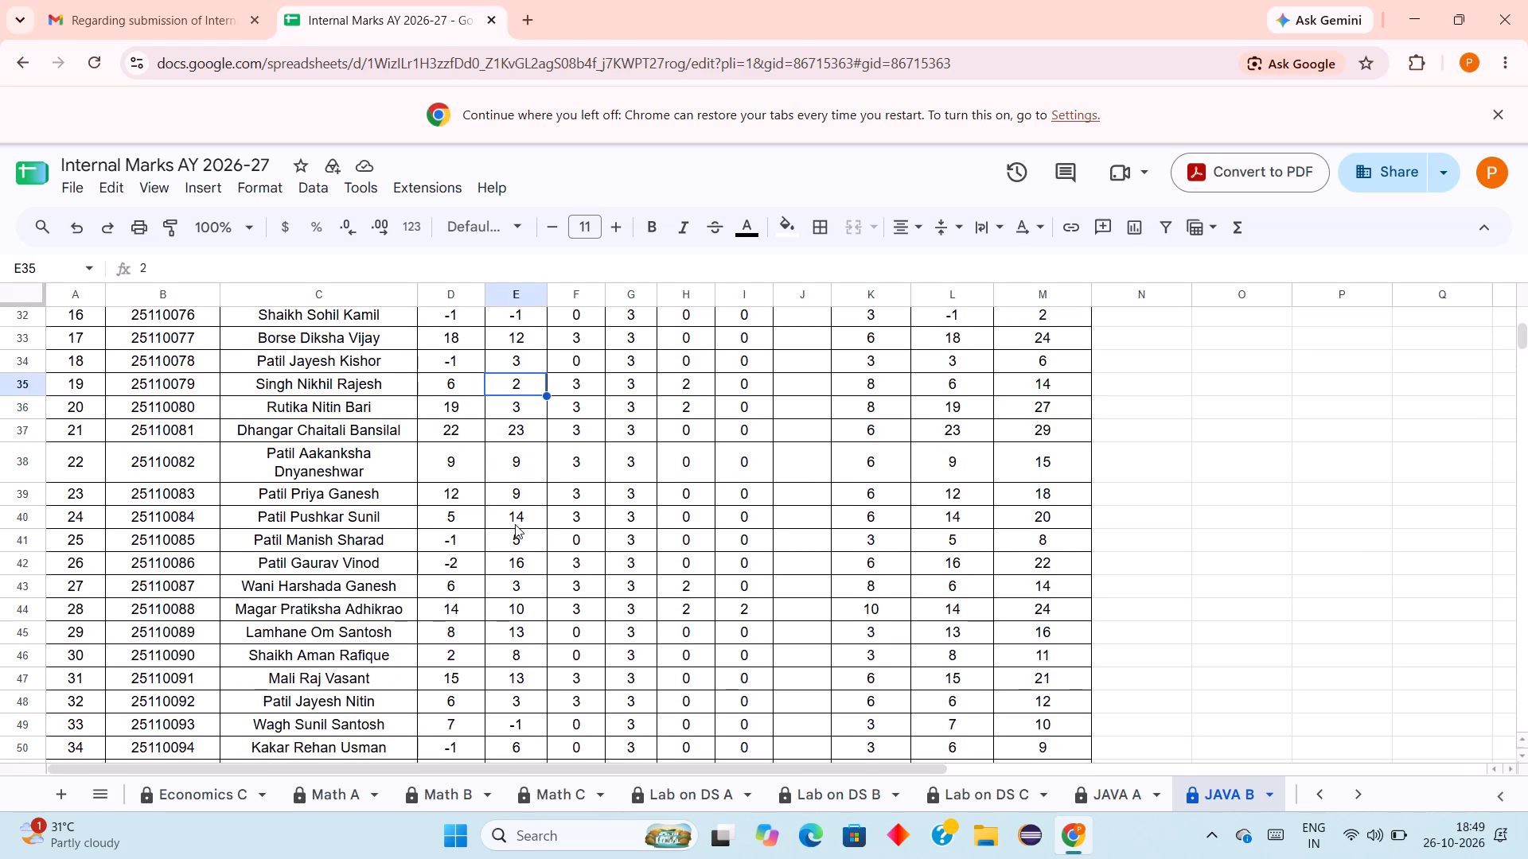
scroll(515, 524, "down", 2)
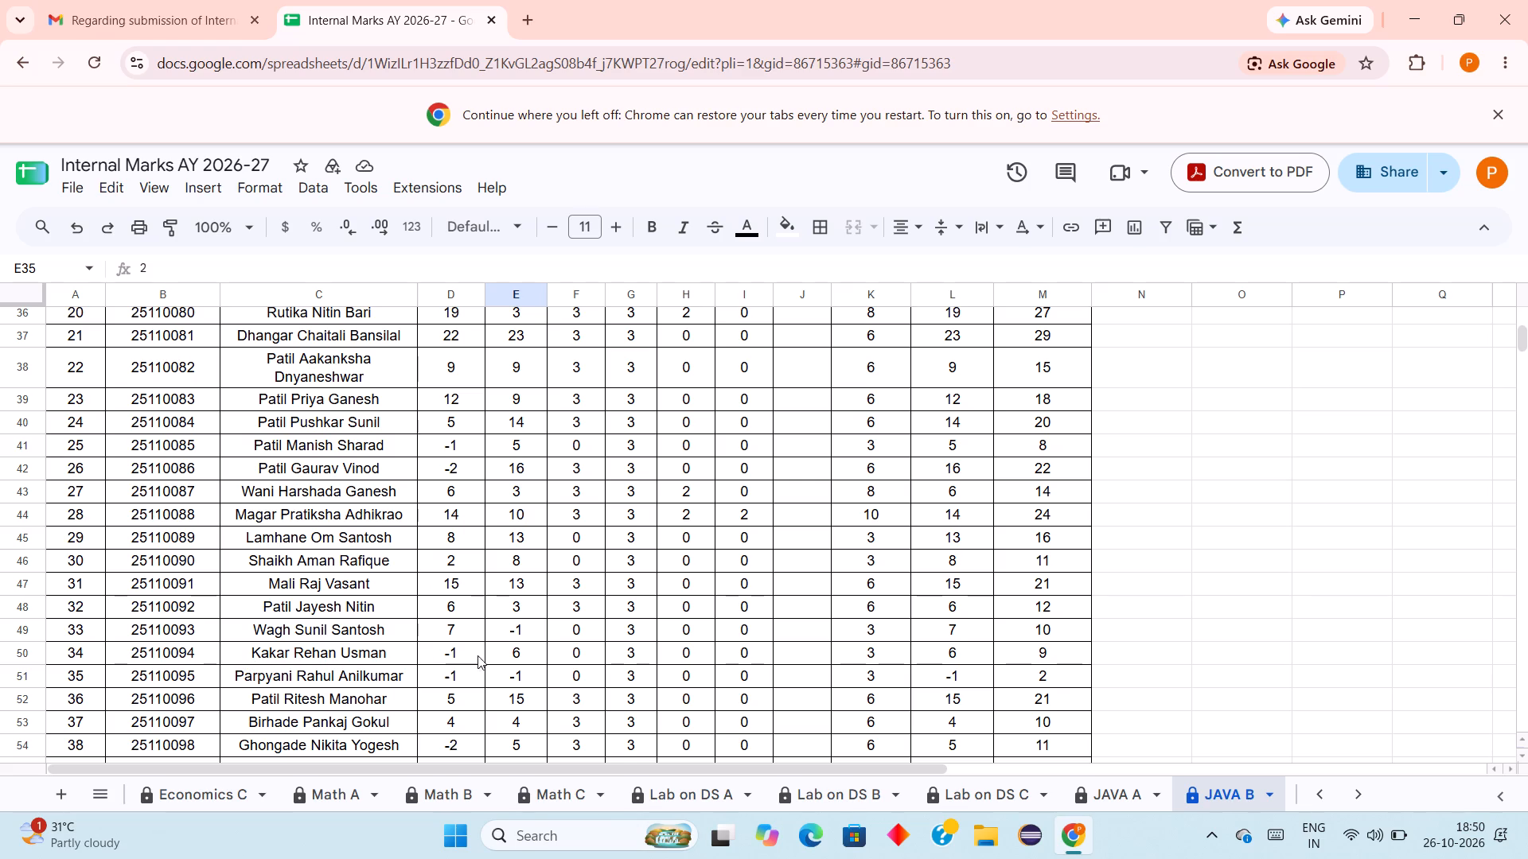
left_click(515, 655)
type("15")
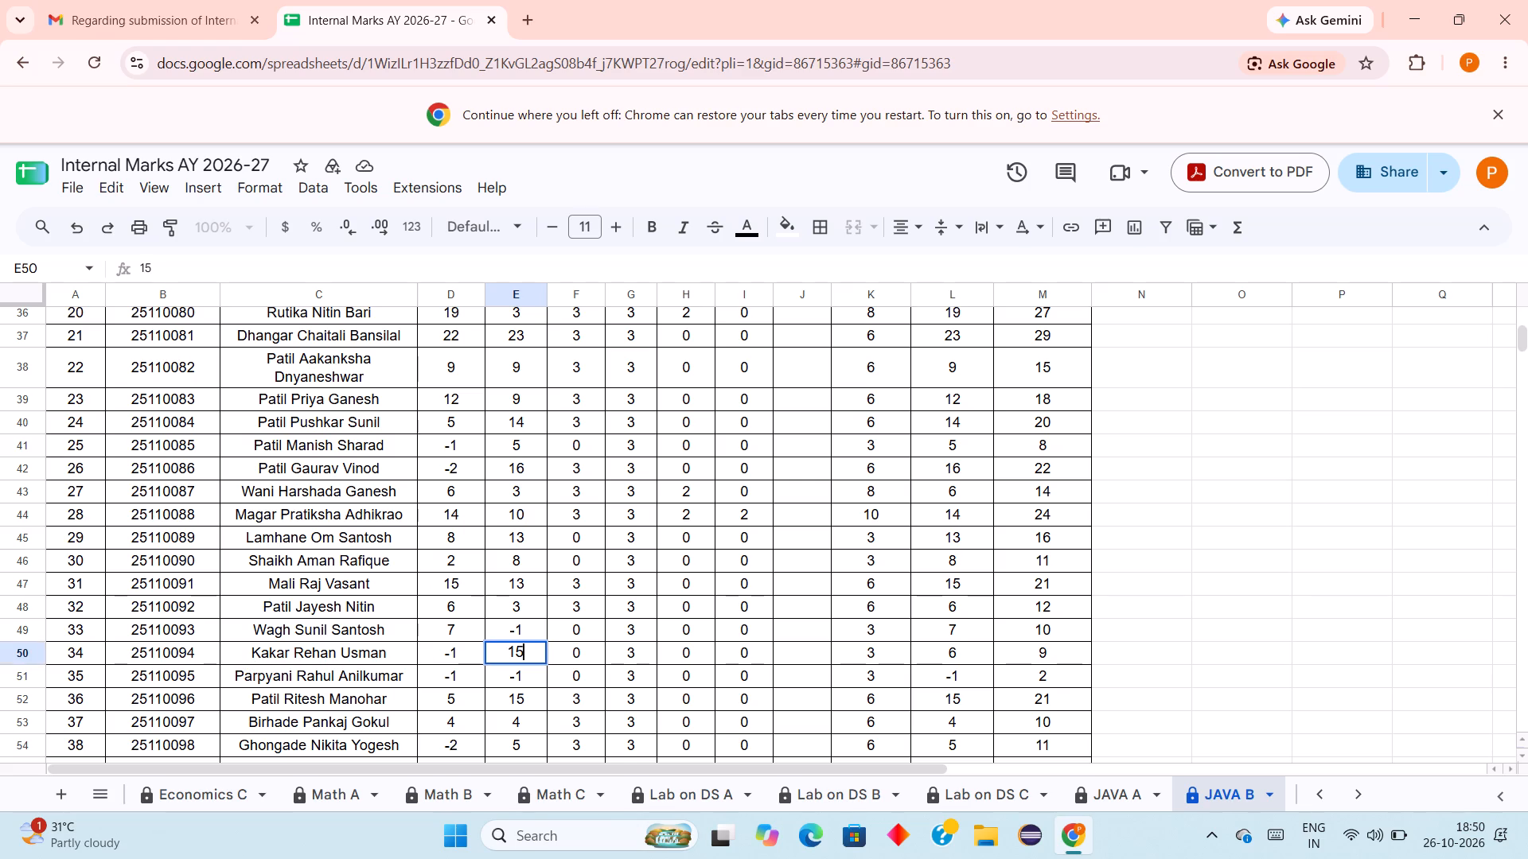
key("ctrl+s")
key("ctrl+s")
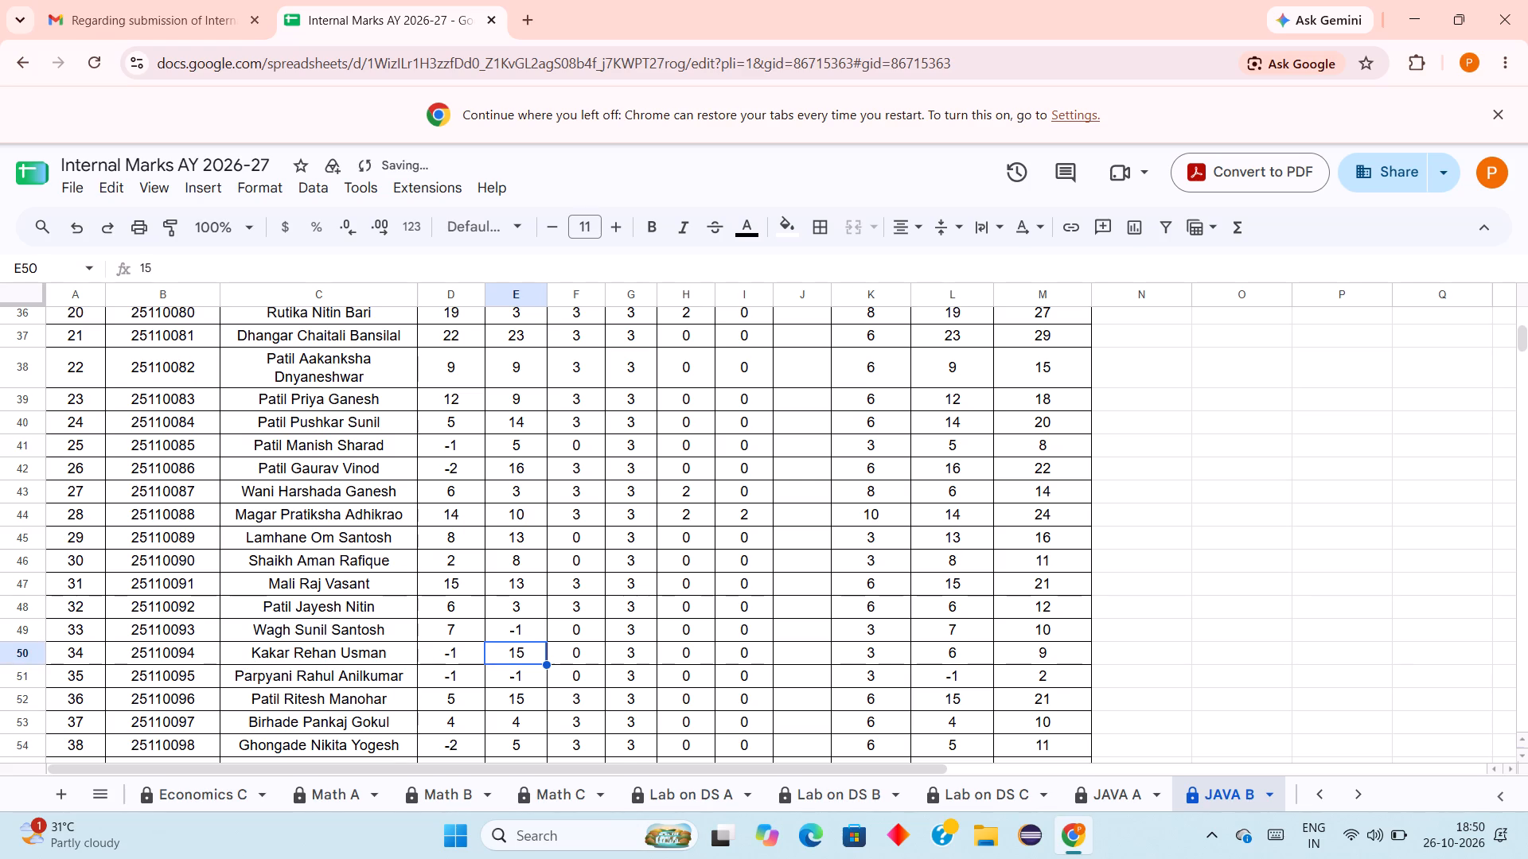
key("ctrl+s")
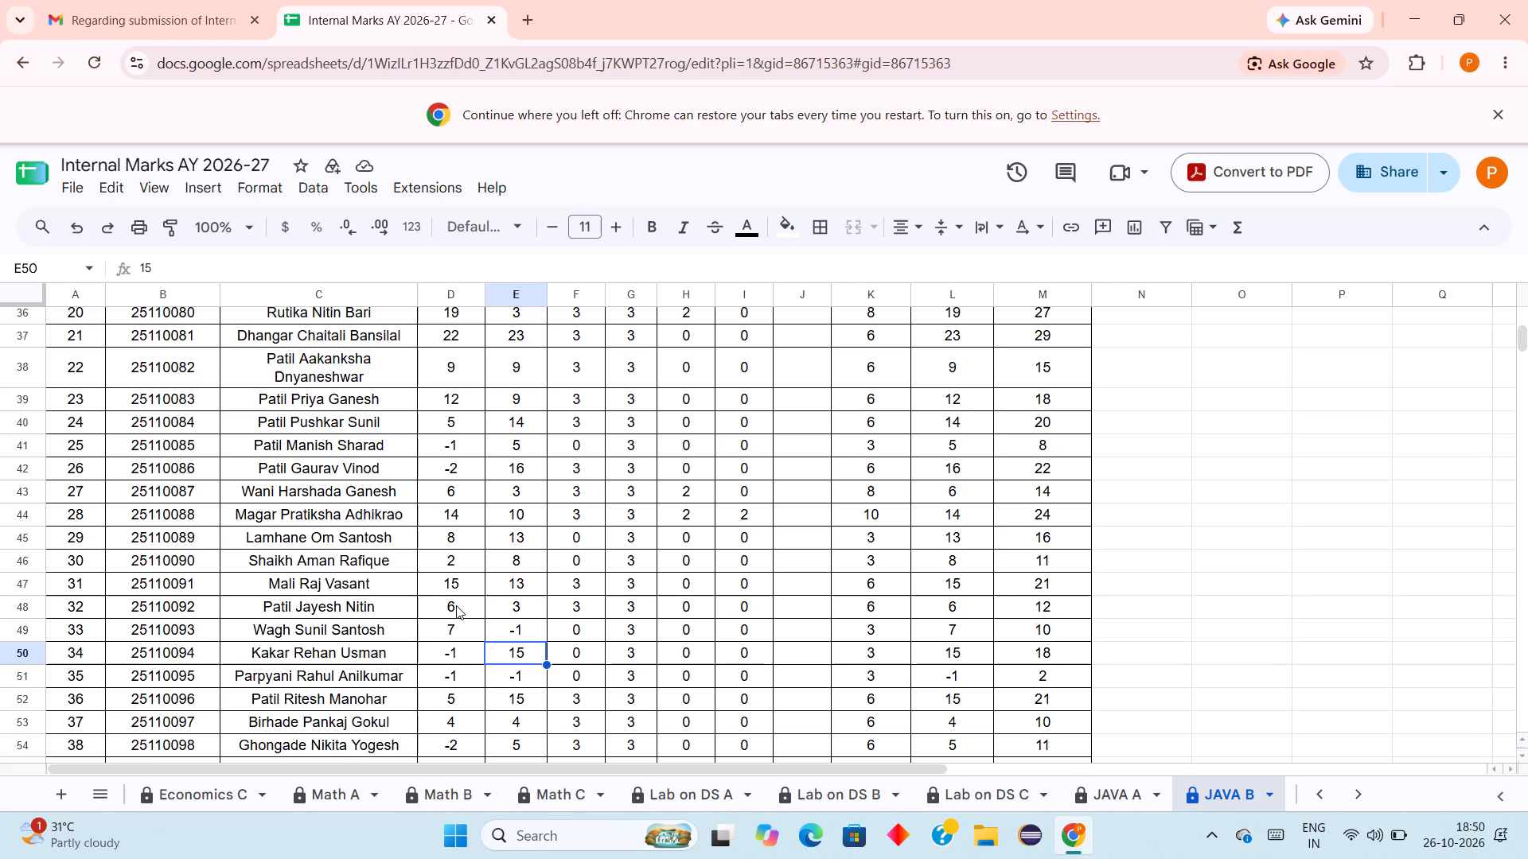
Set the Int 2 mark of the student with Sr. No 32 (cell E48) to 15 and save.
left_click(504, 607)
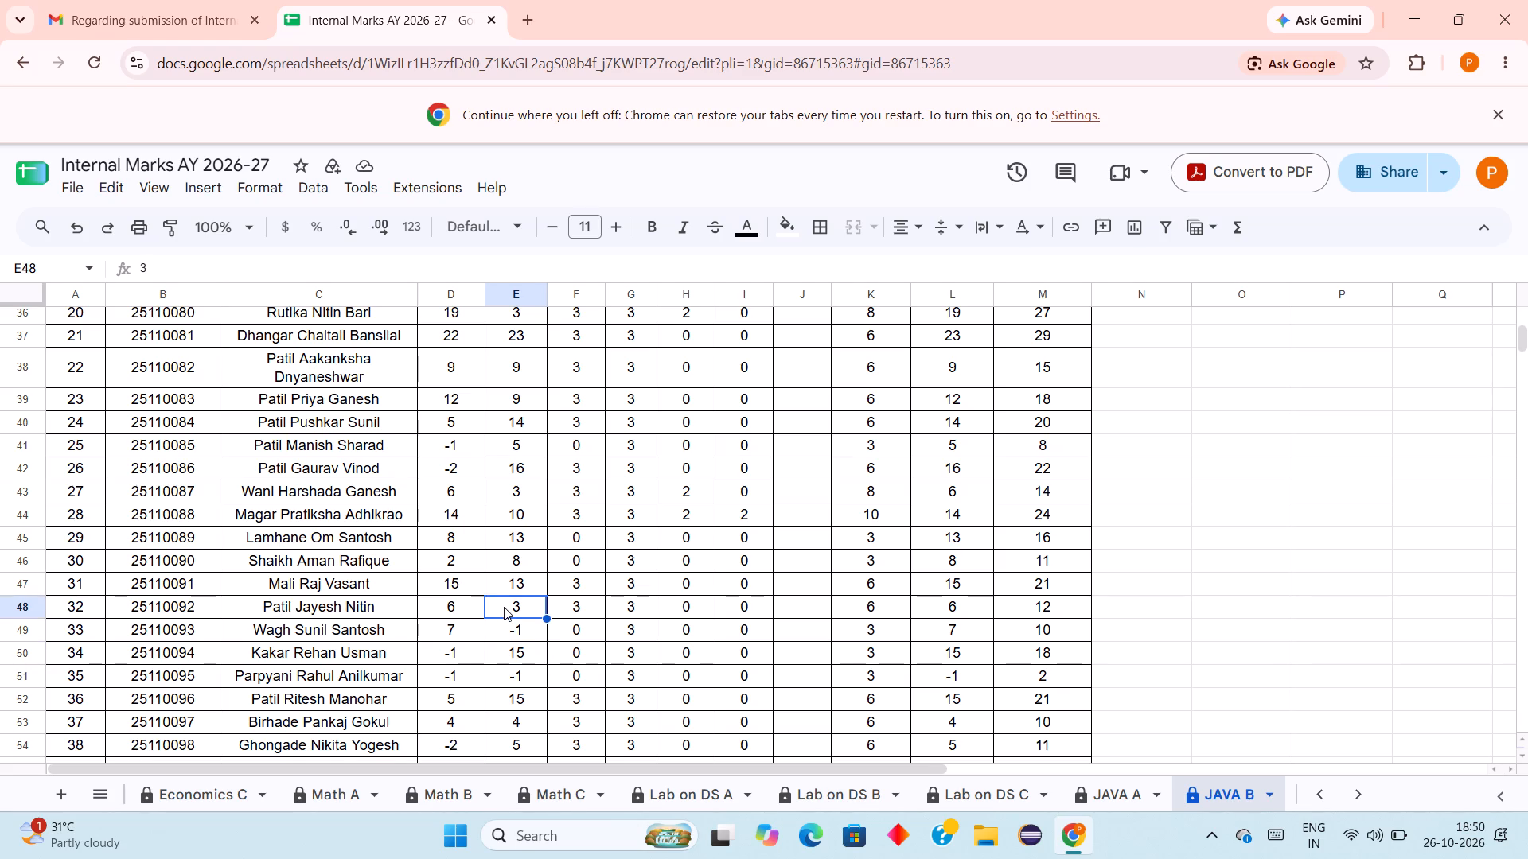
type("15")
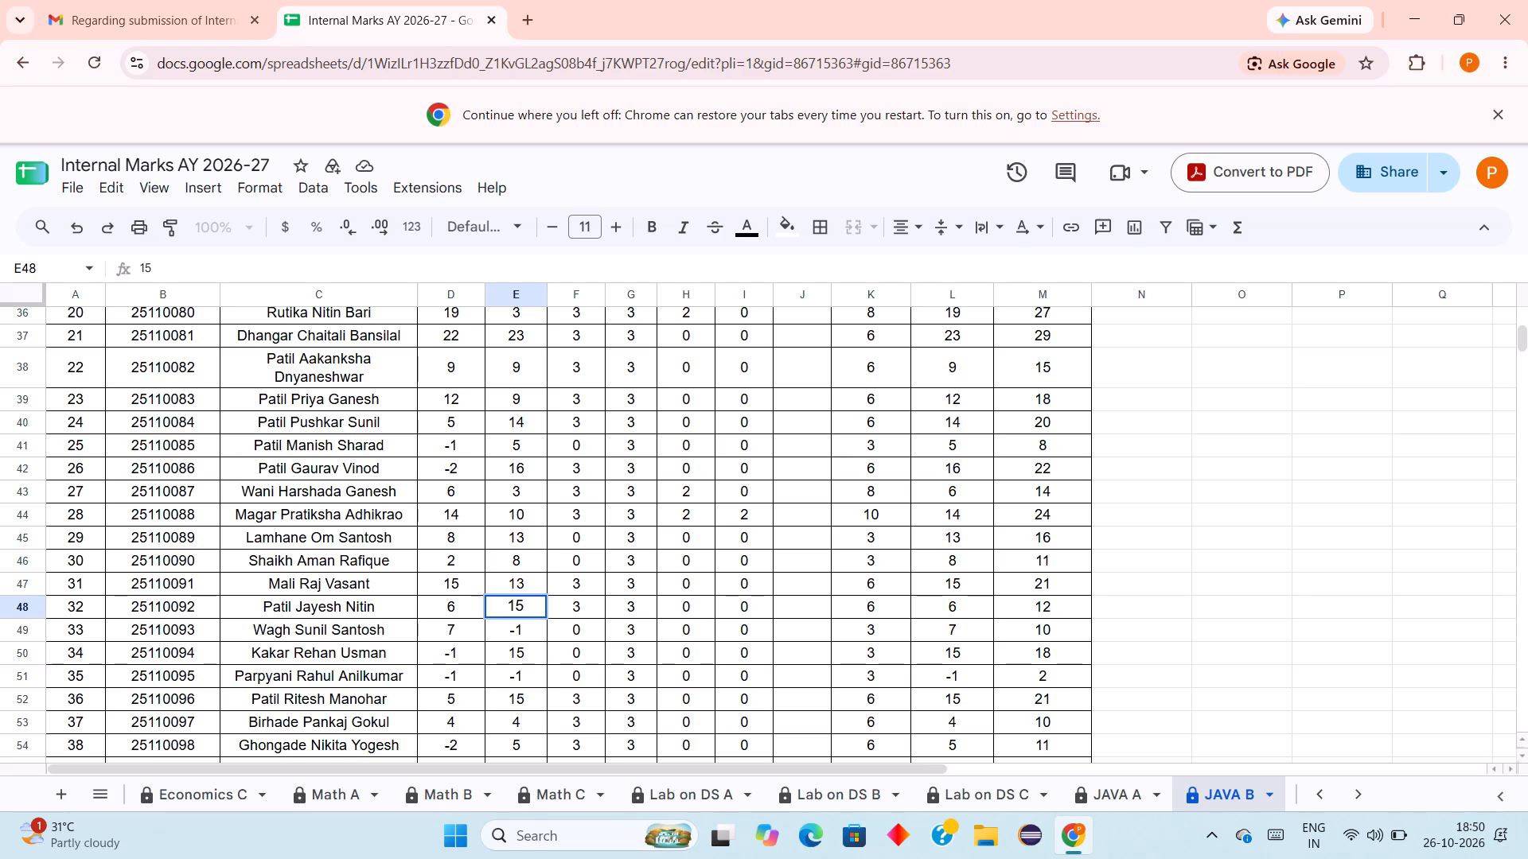
key("ctrl+s")
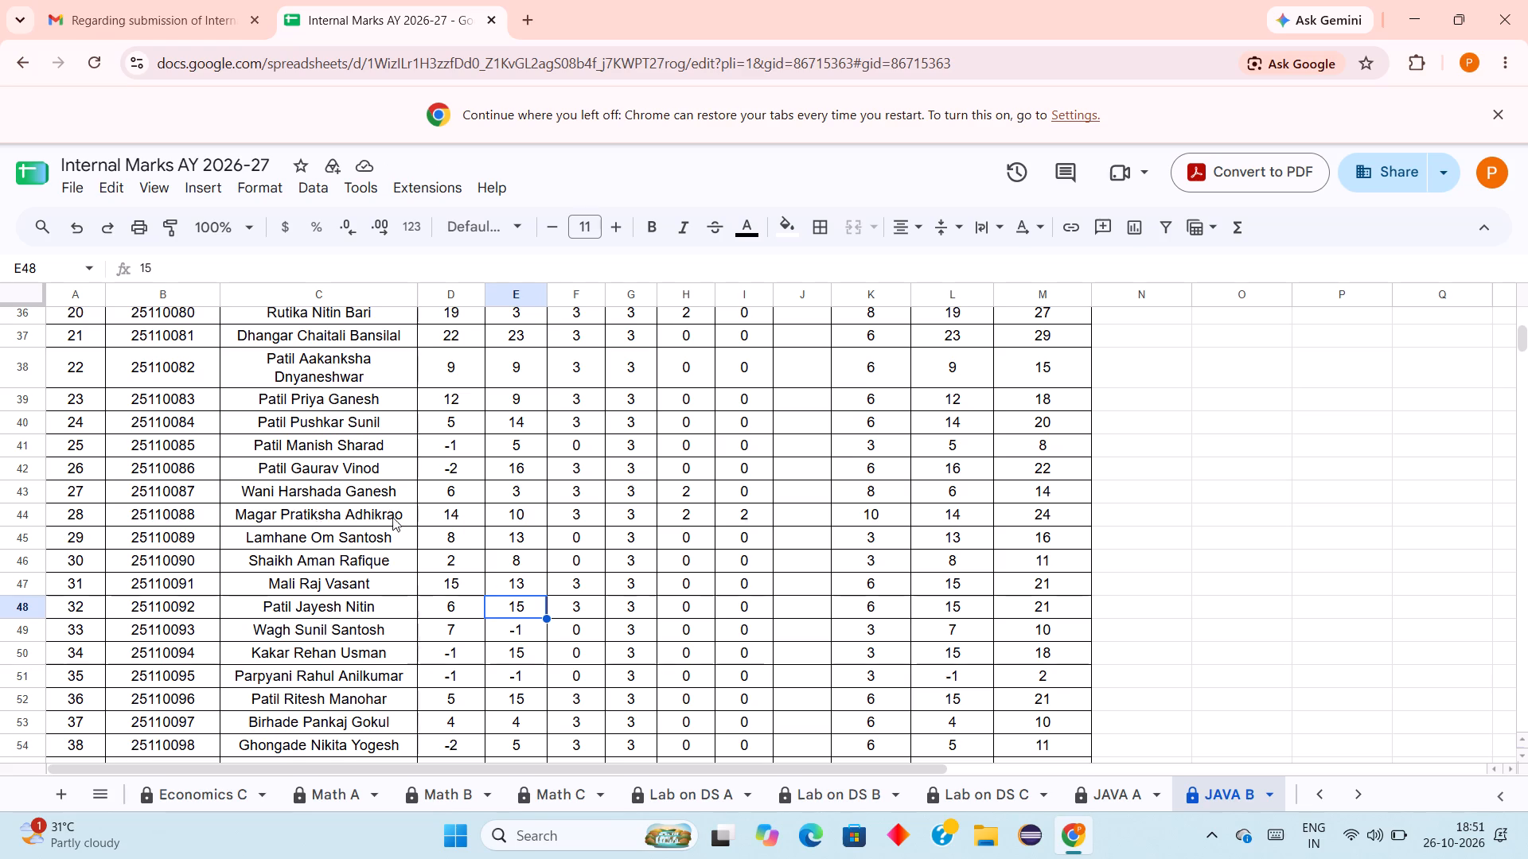
Set the Int 2 mark of the student with Sr. No 46 (cell E62) to 15 and save.
scroll(380, 487, "up", 2)
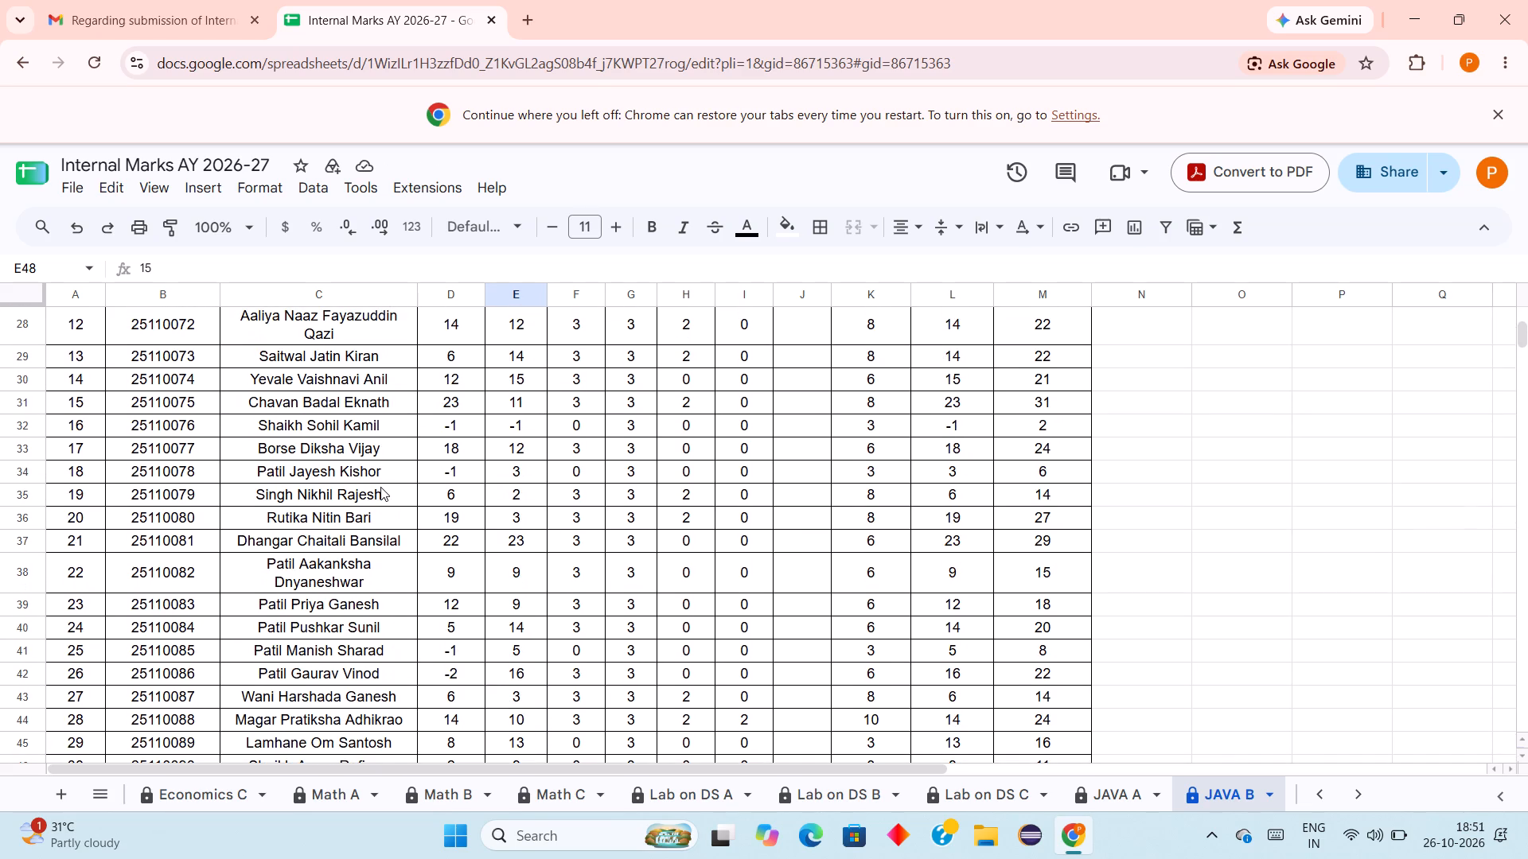
scroll(380, 487, "down", 3)
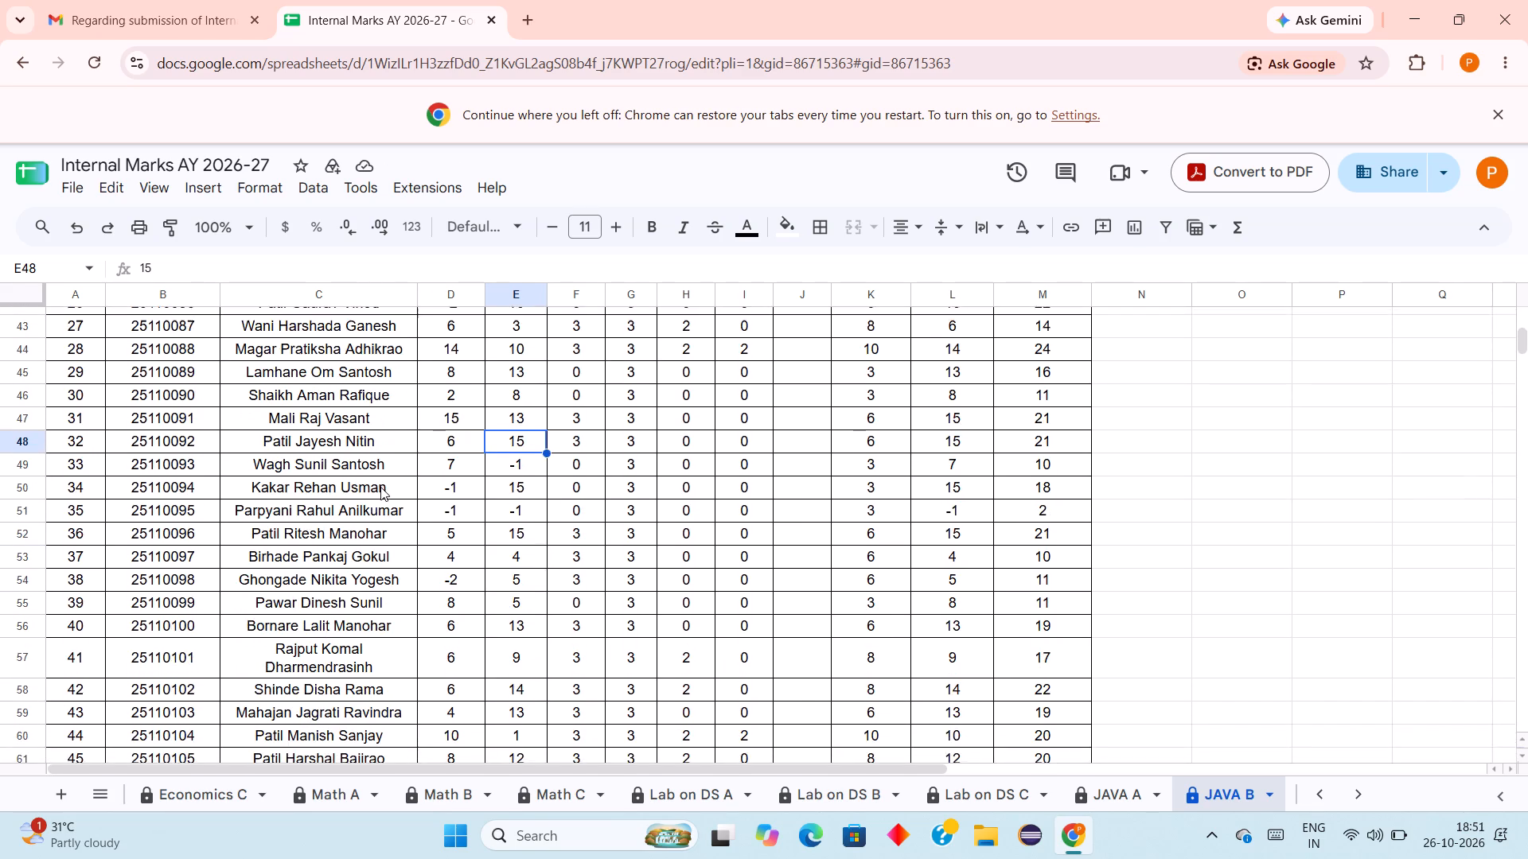
scroll(380, 487, "down", 1)
key("ctrl+s")
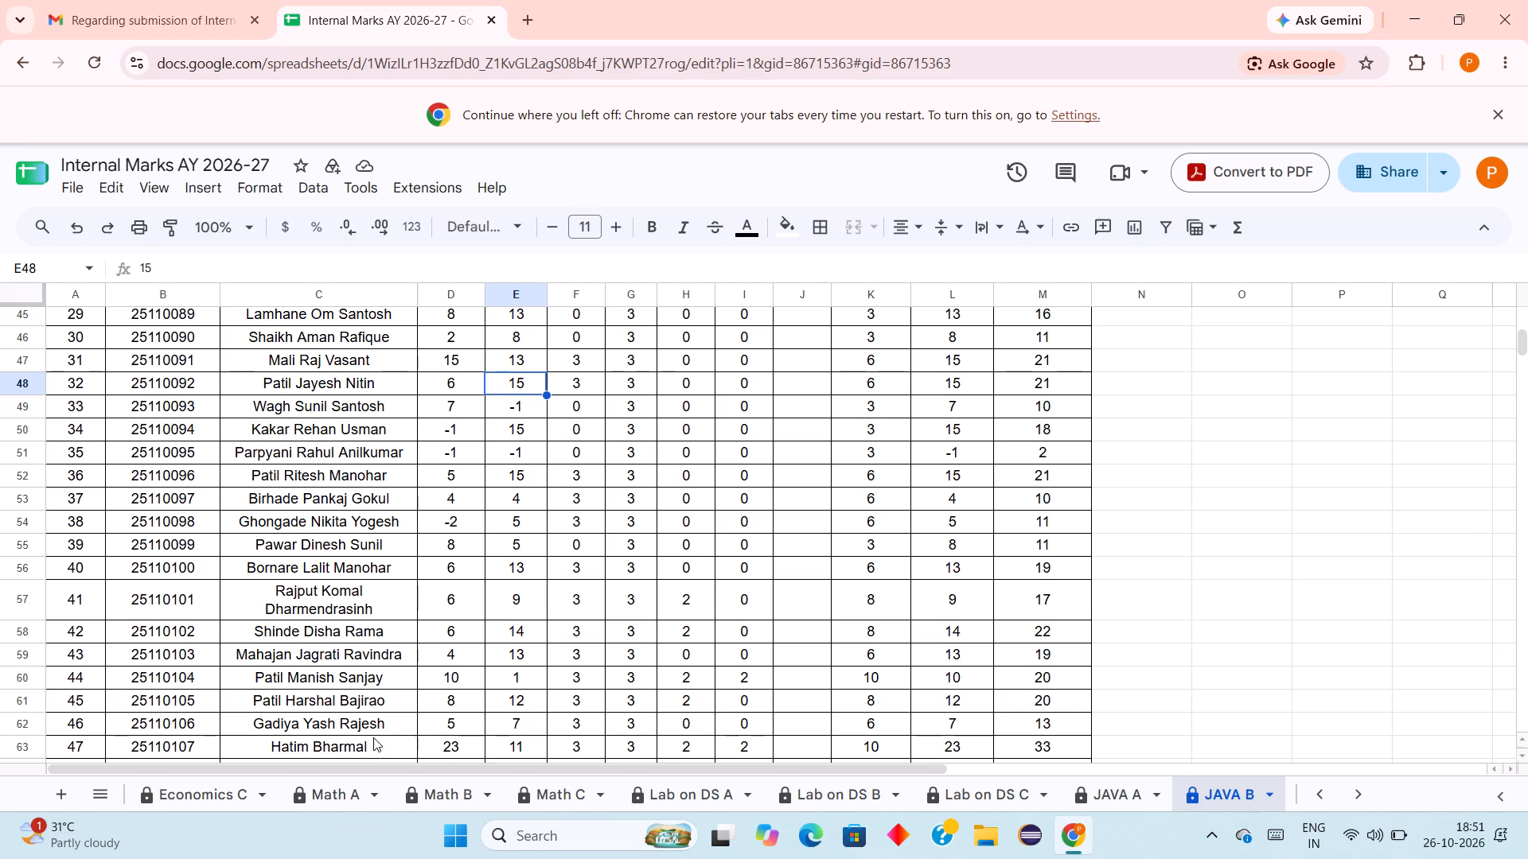
left_click(515, 719)
key("1")
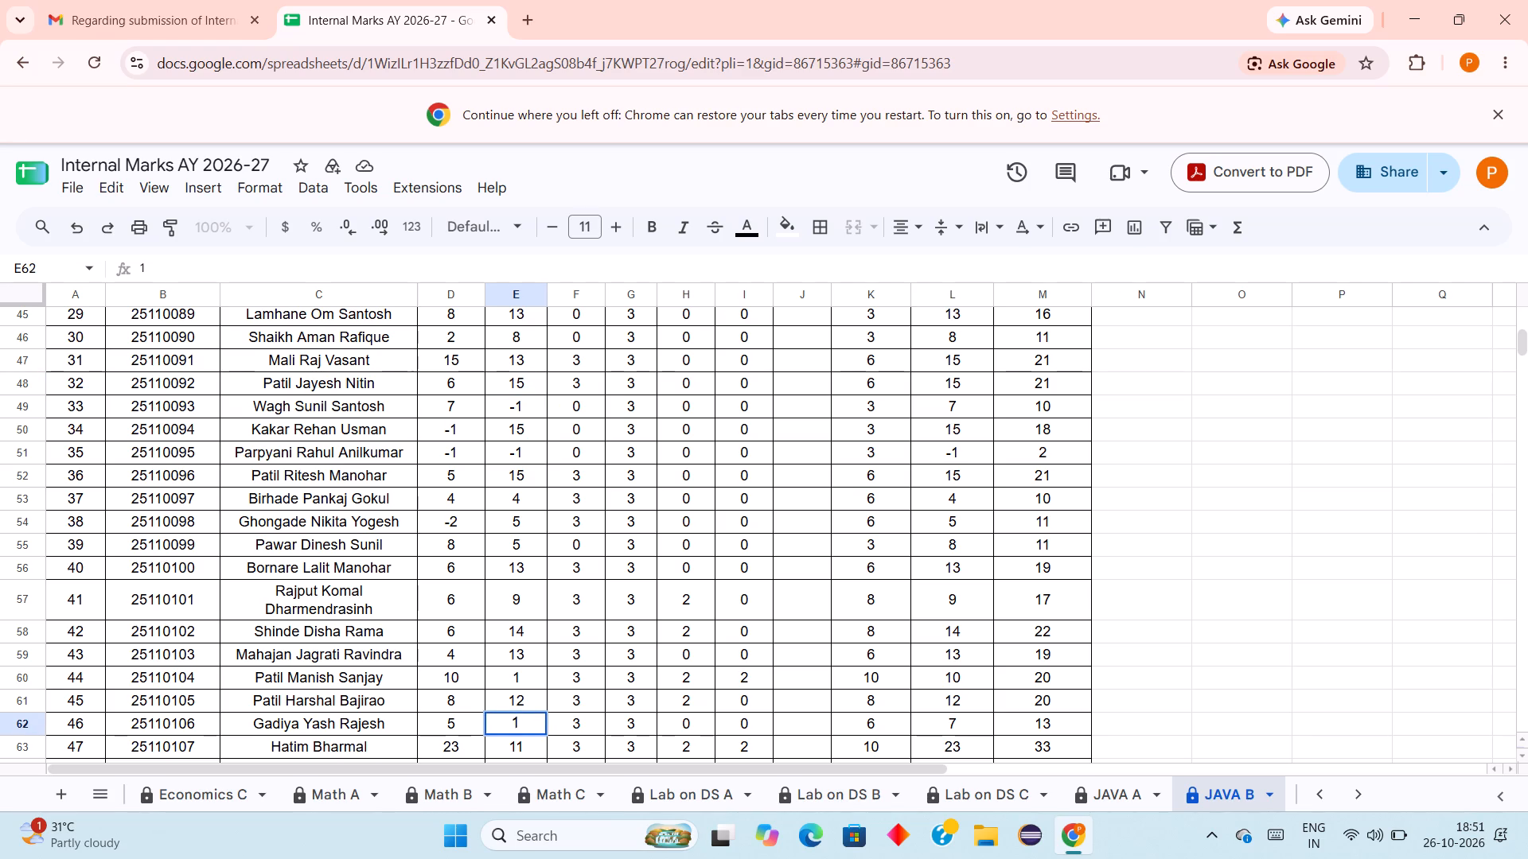
key("5")
key("ctrl+s")
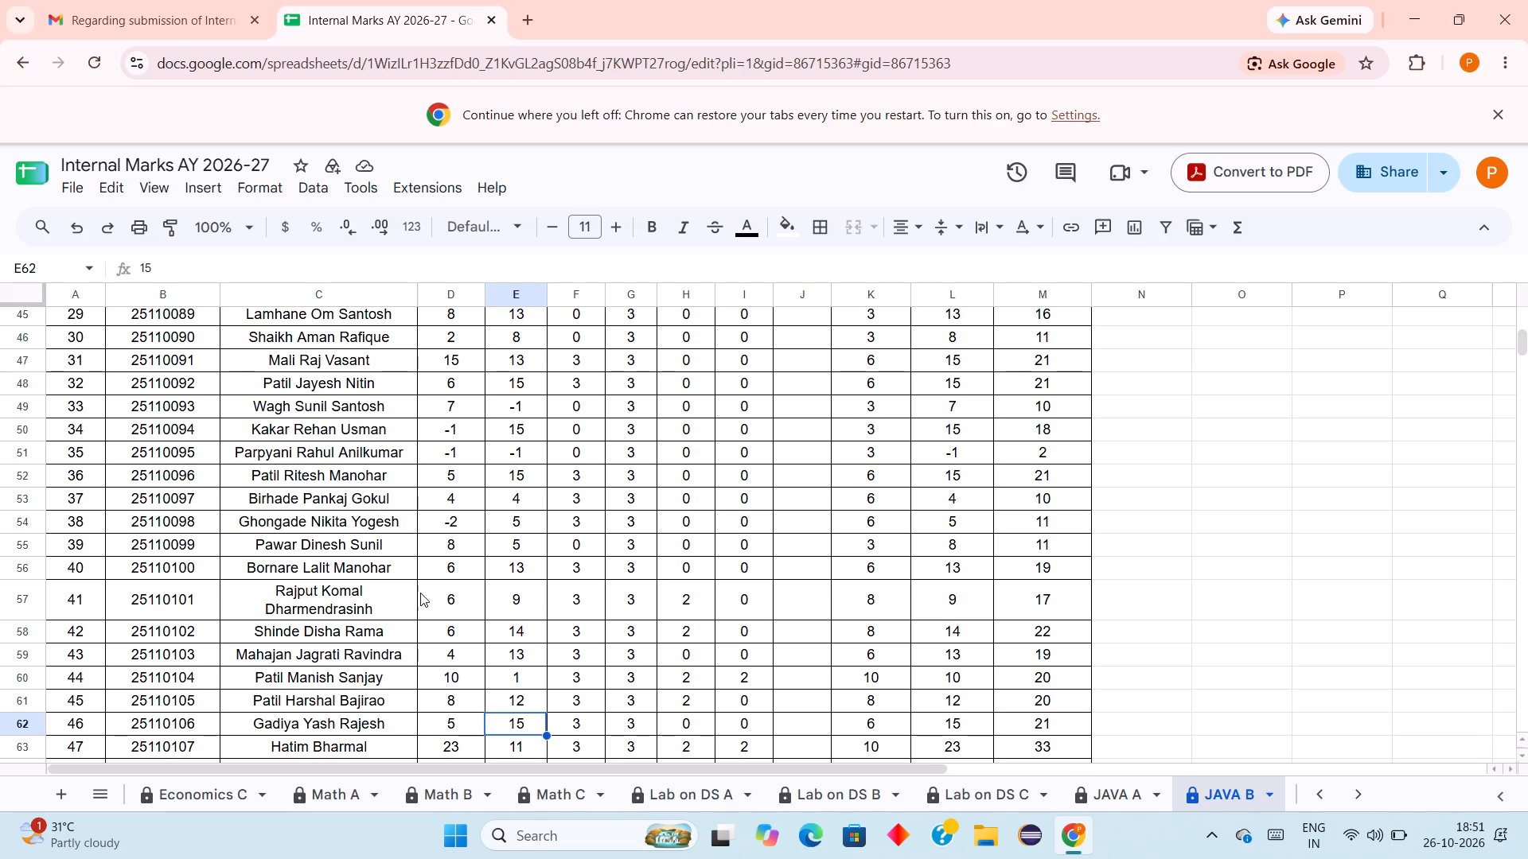
Set the Int 2 mark of the student with Sr. No 41 (cell E57) to 15 and save.
left_click(536, 607)
type("15")
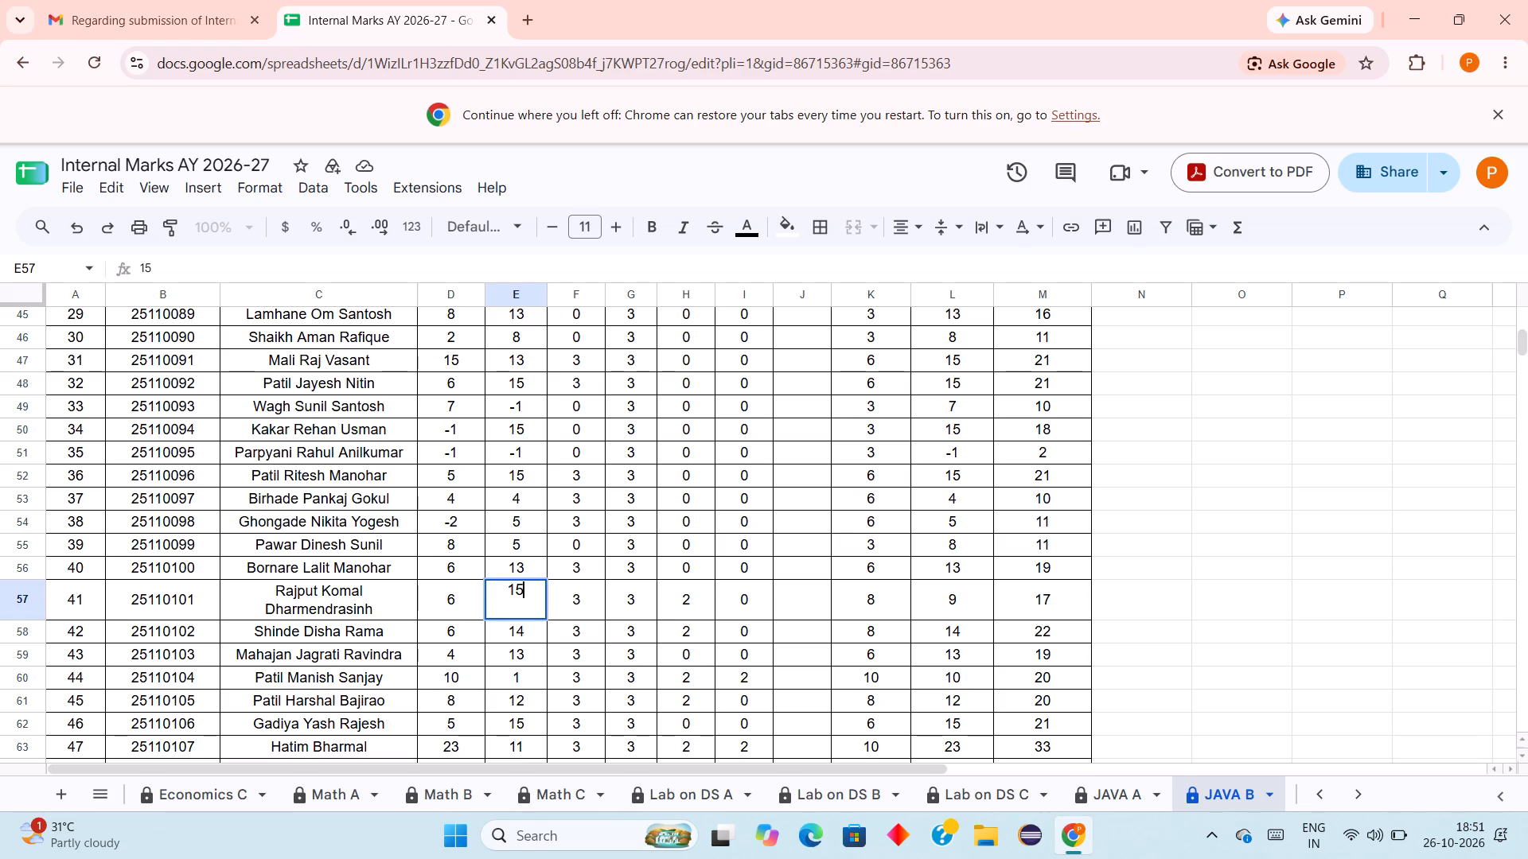
key("ctrl+s")
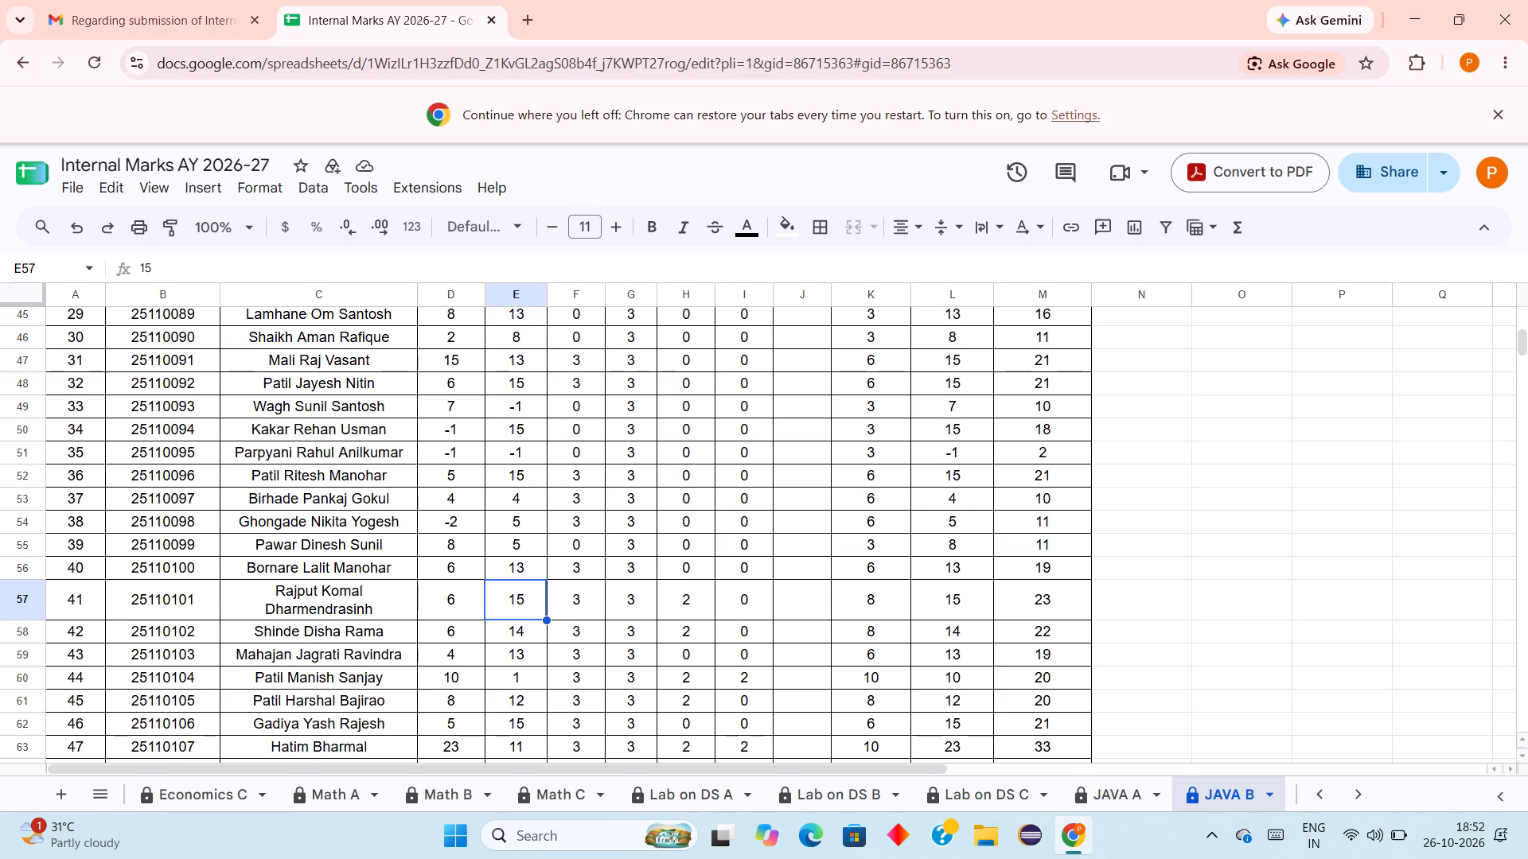
key("ctrl+s")
Set the Int 2 mark of the student with Sr. No 19 (cell E35) to 15 and save.
scroll(541, 519, "up", 4)
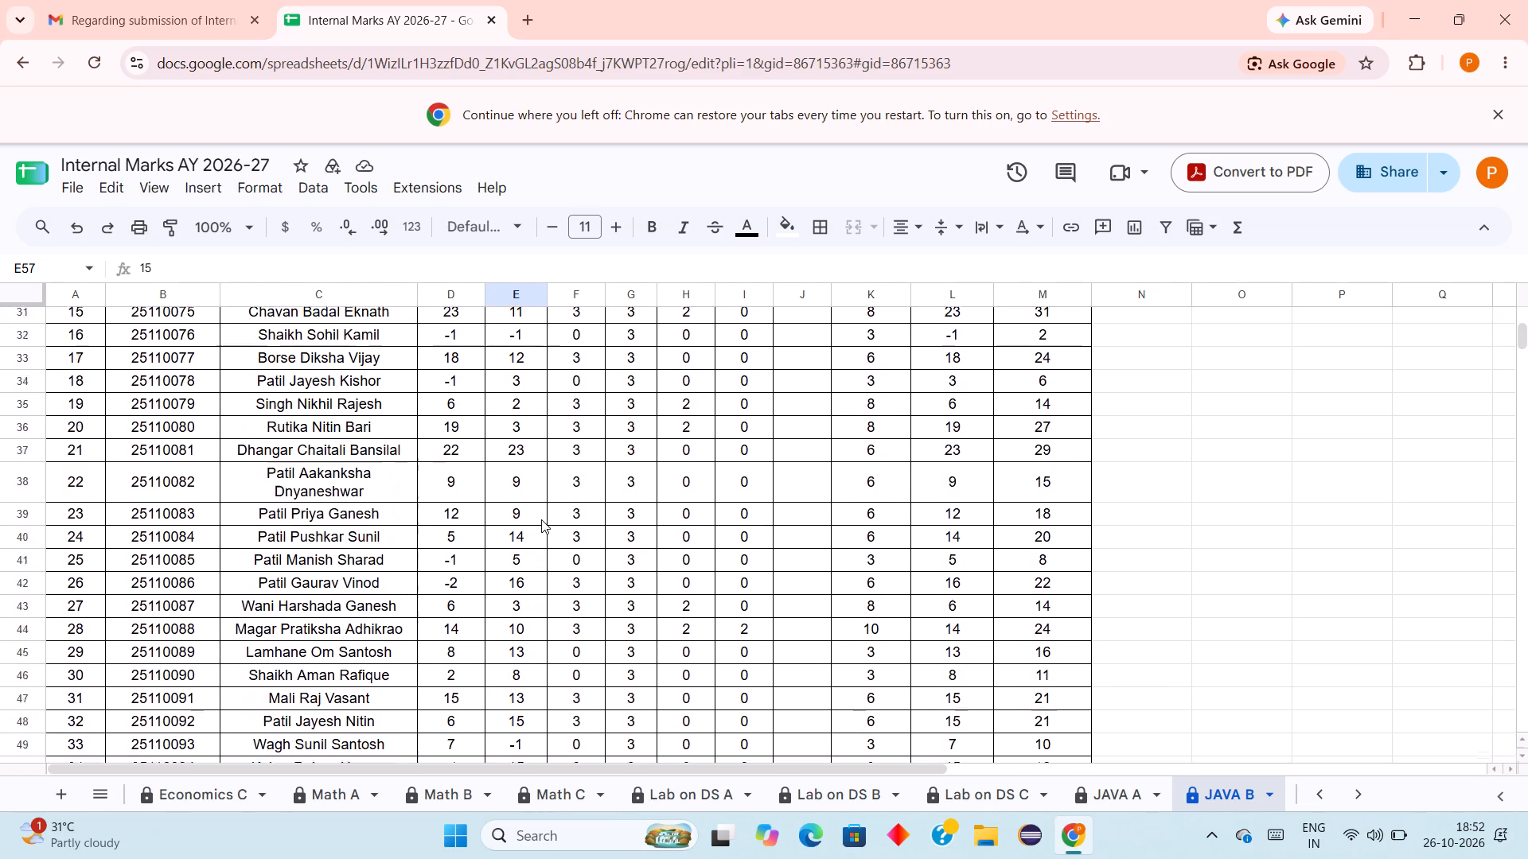
scroll(541, 519, "up", 1)
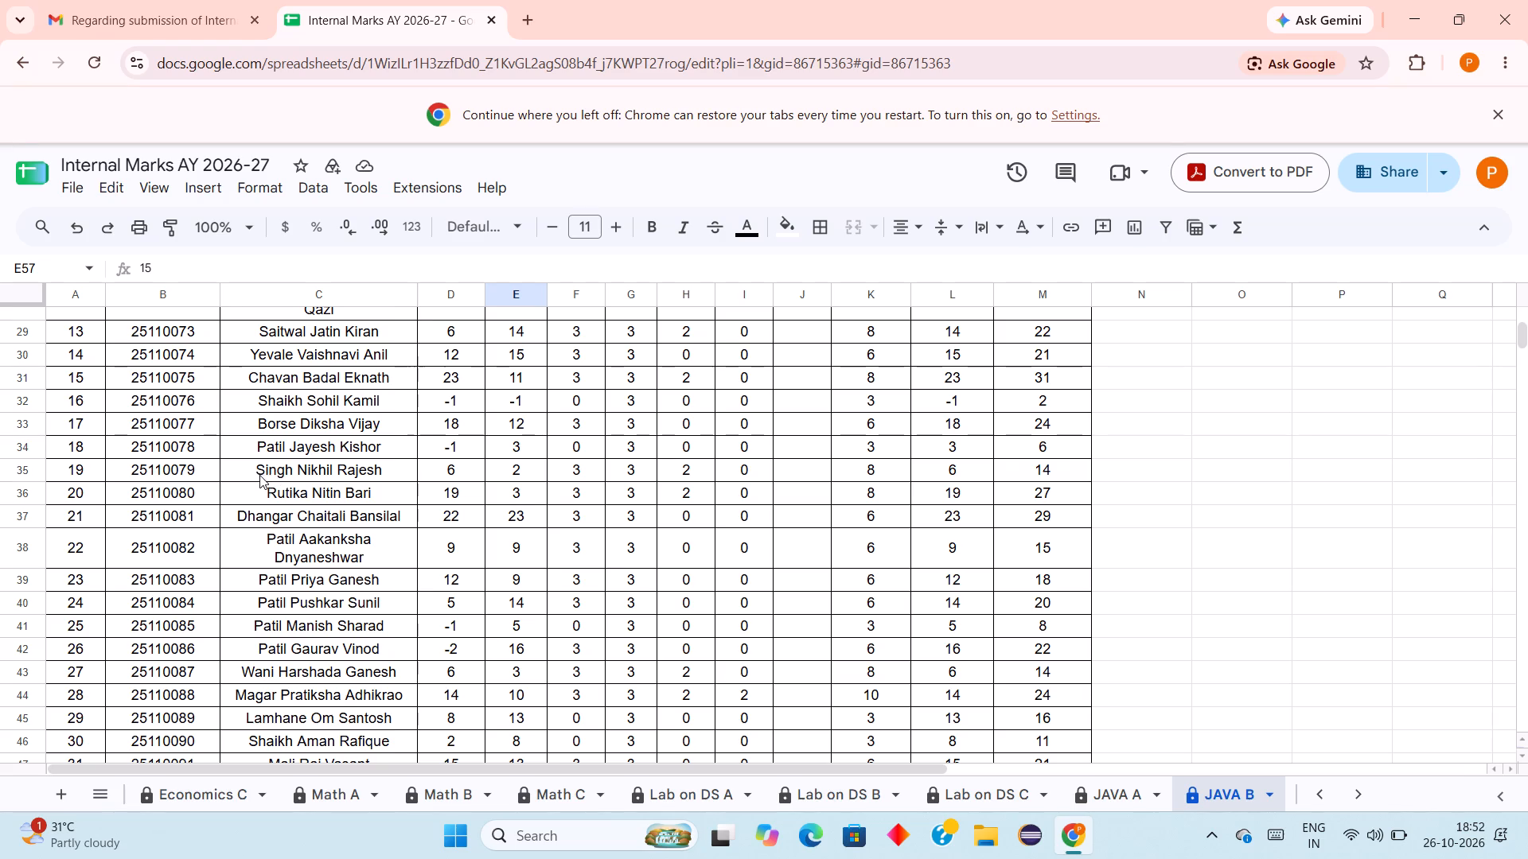
left_click(522, 476)
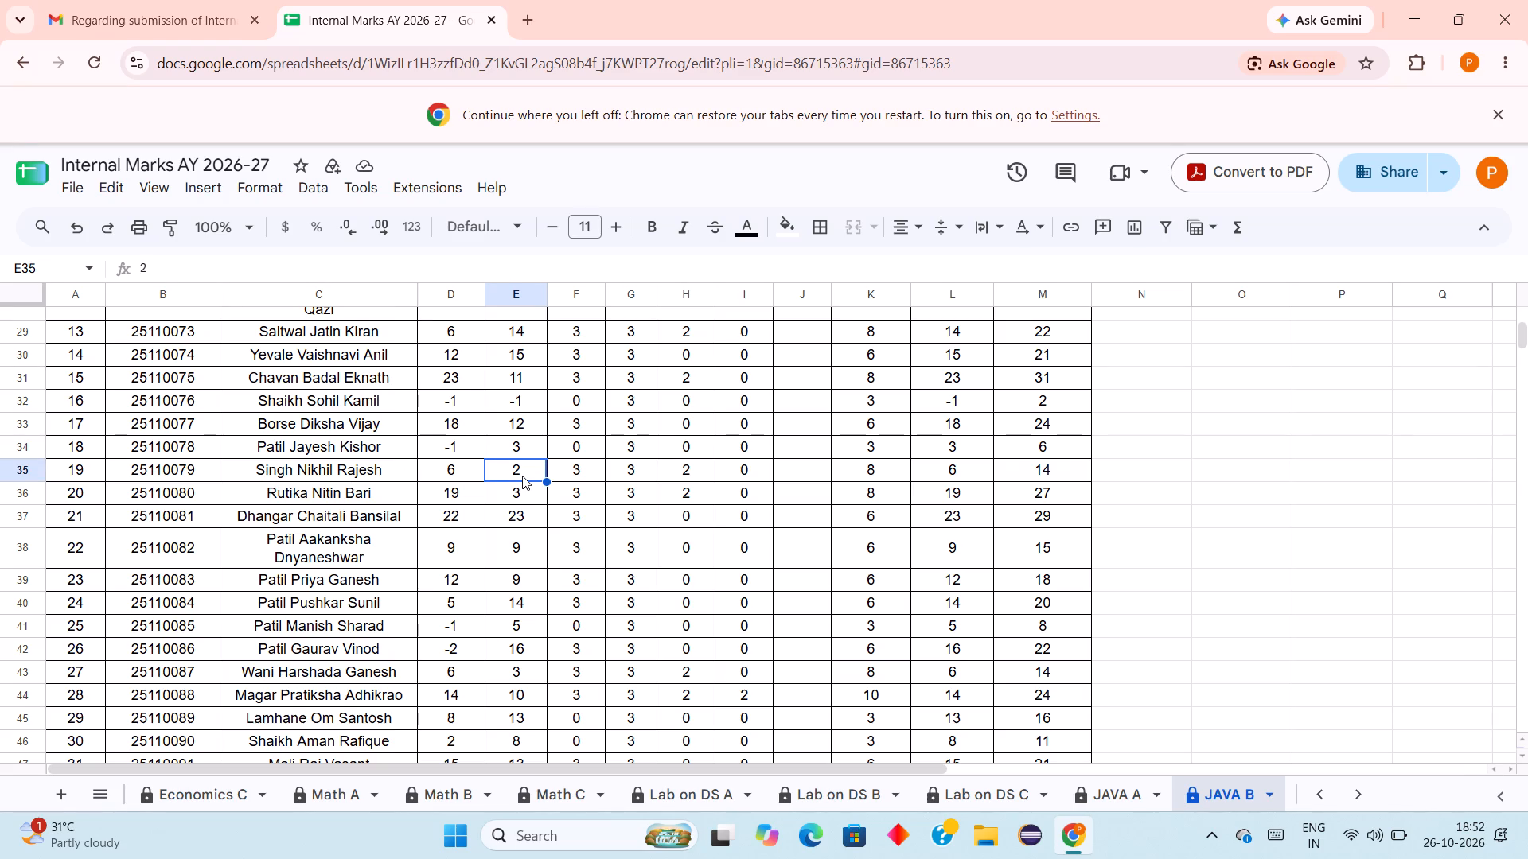
type("15")
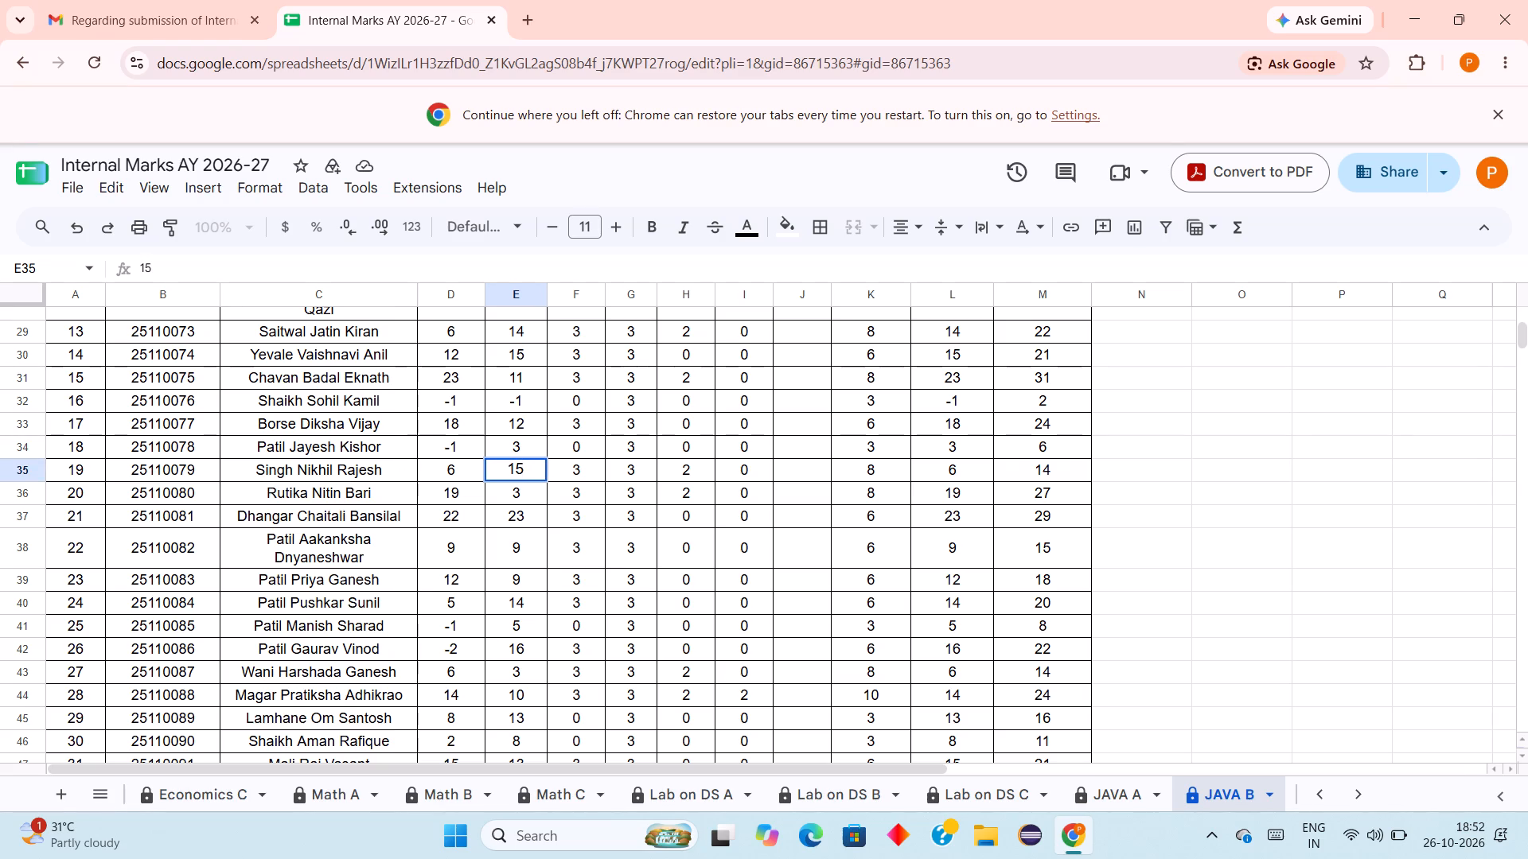
key("ctrl+s")
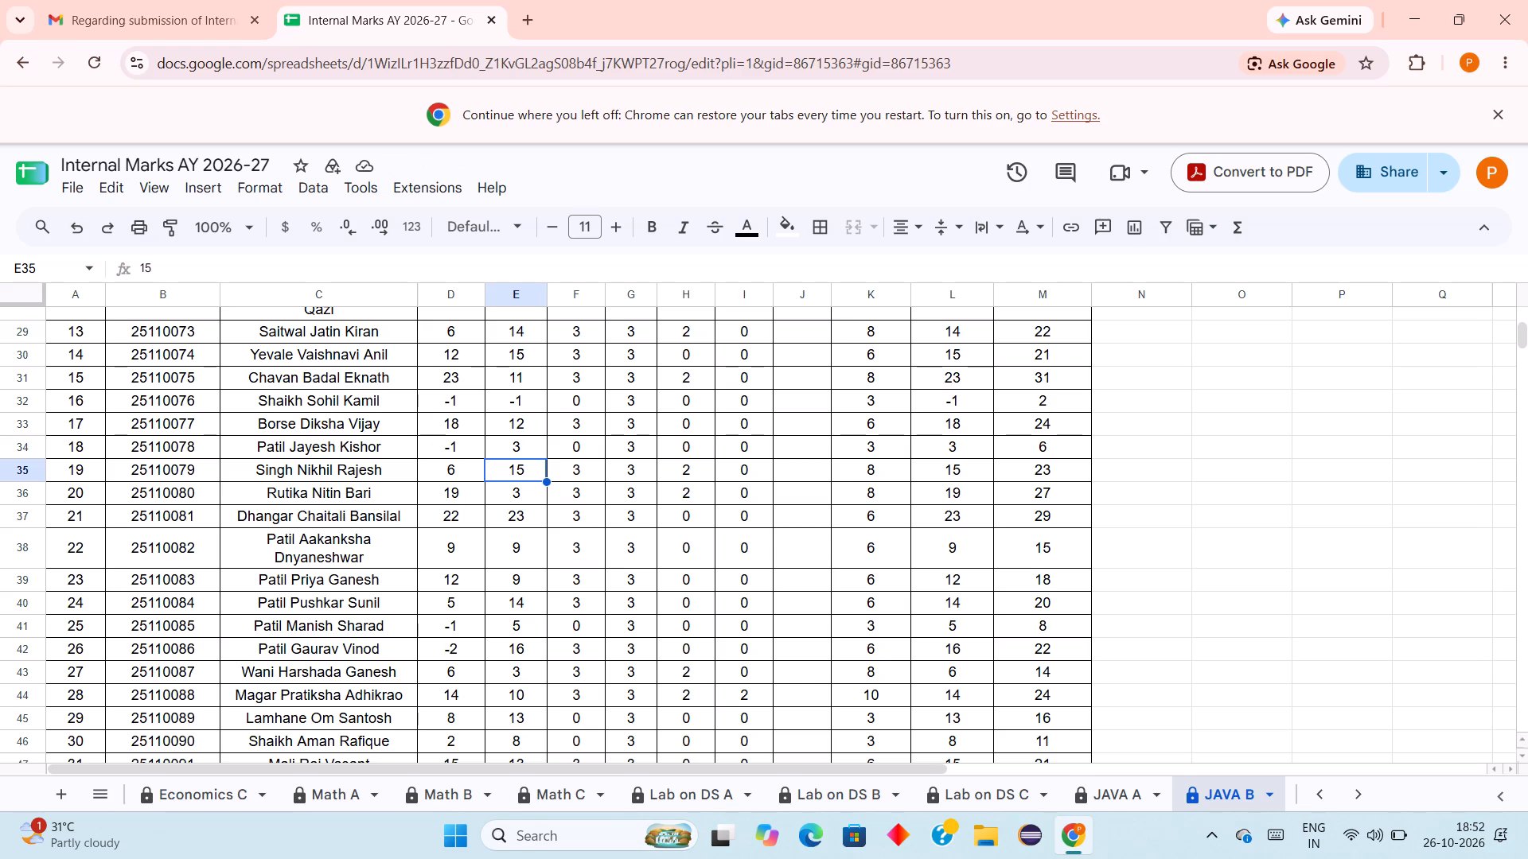
key("ctrl+s")
Set the Int 2 mark of the student with Sr. No 8 (cell E24) to 15 and save.
scroll(586, 463, "up", 2)
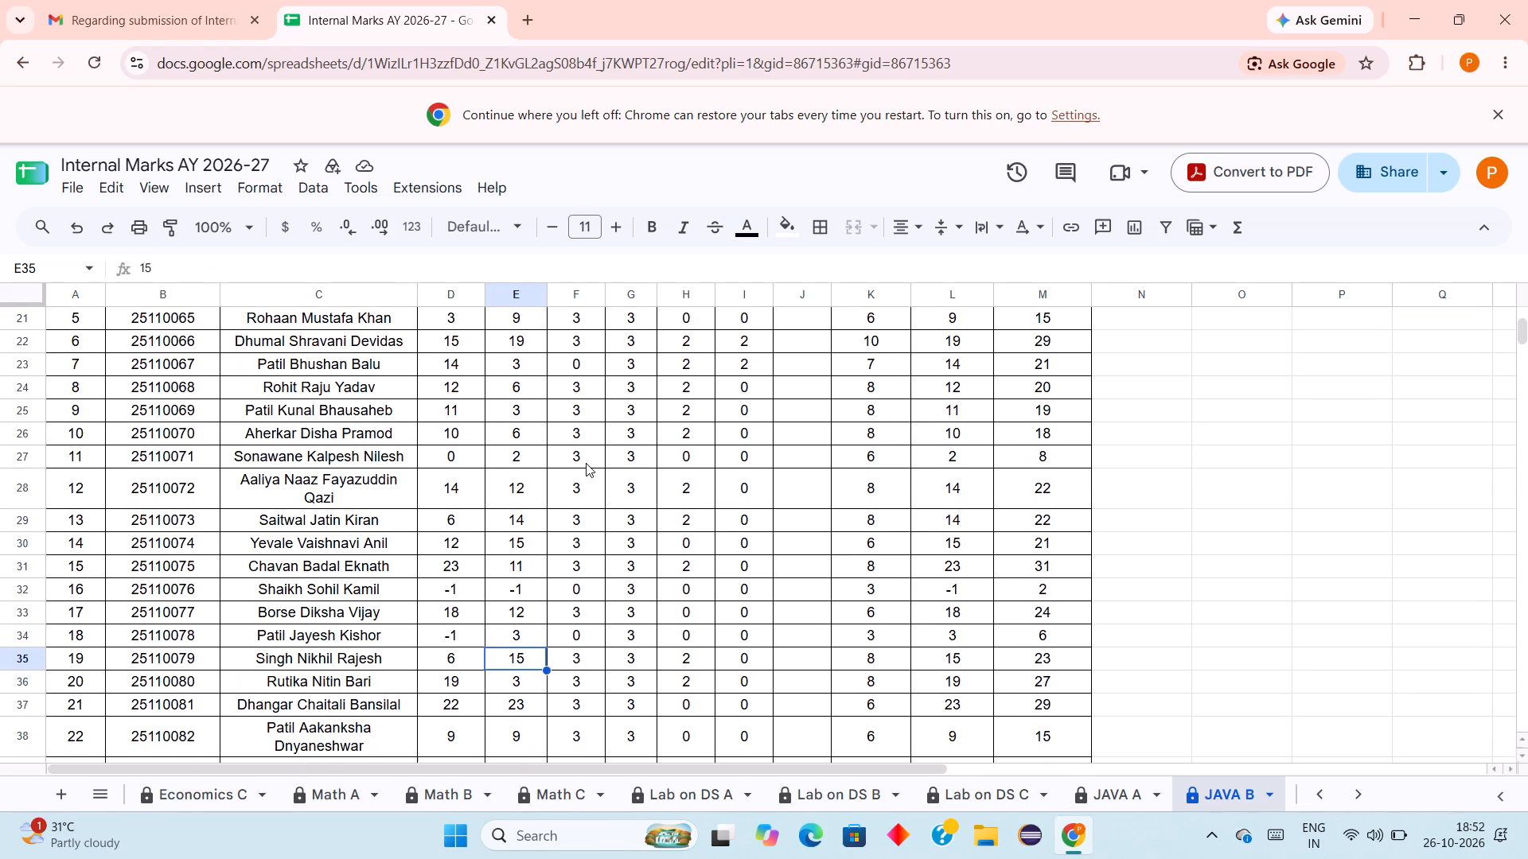
scroll(586, 463, "up", 2)
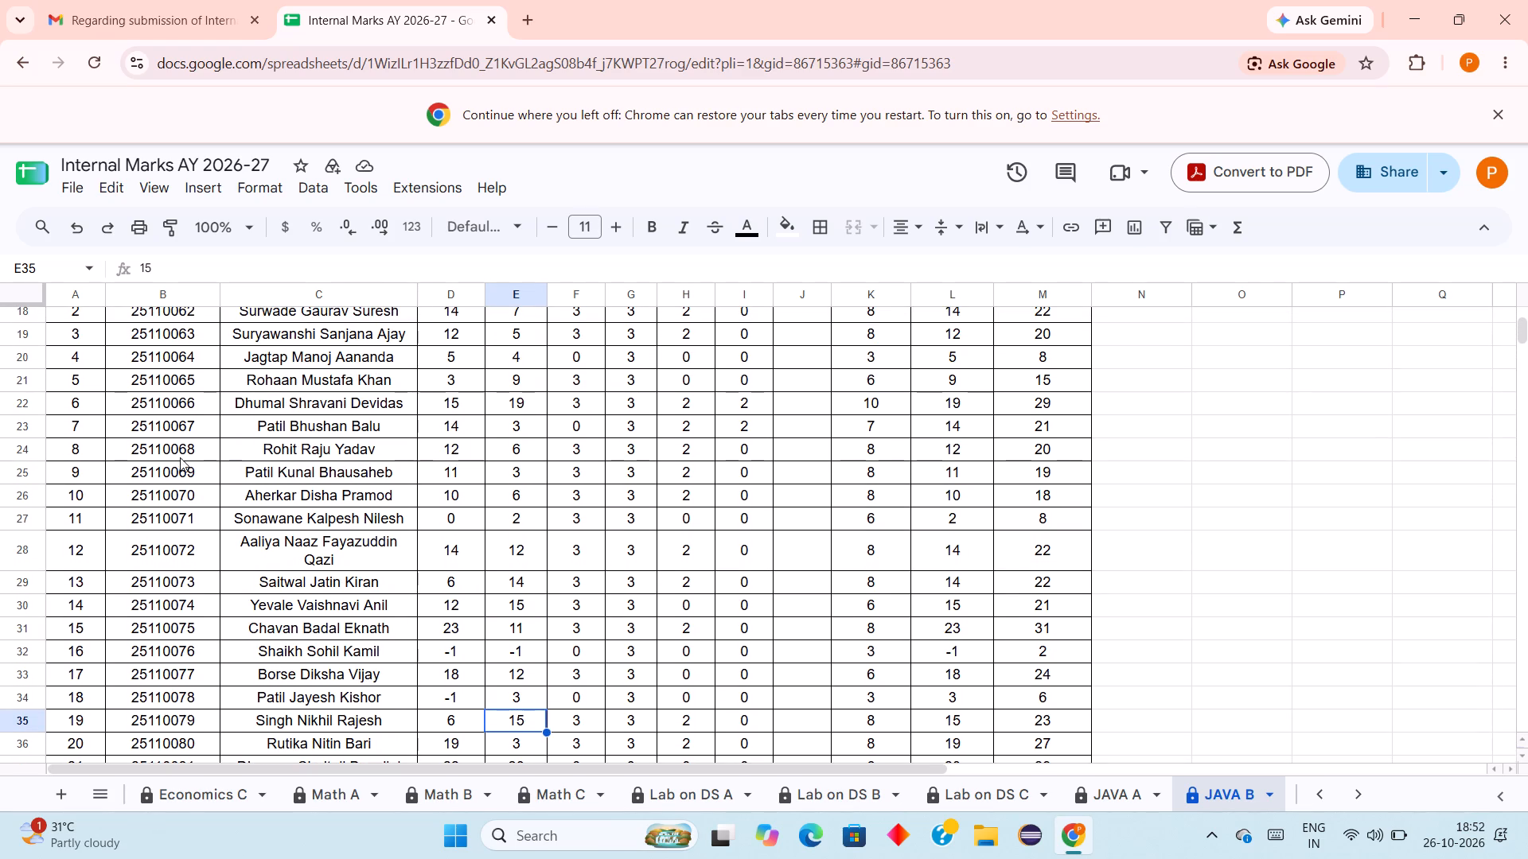
left_click(510, 448)
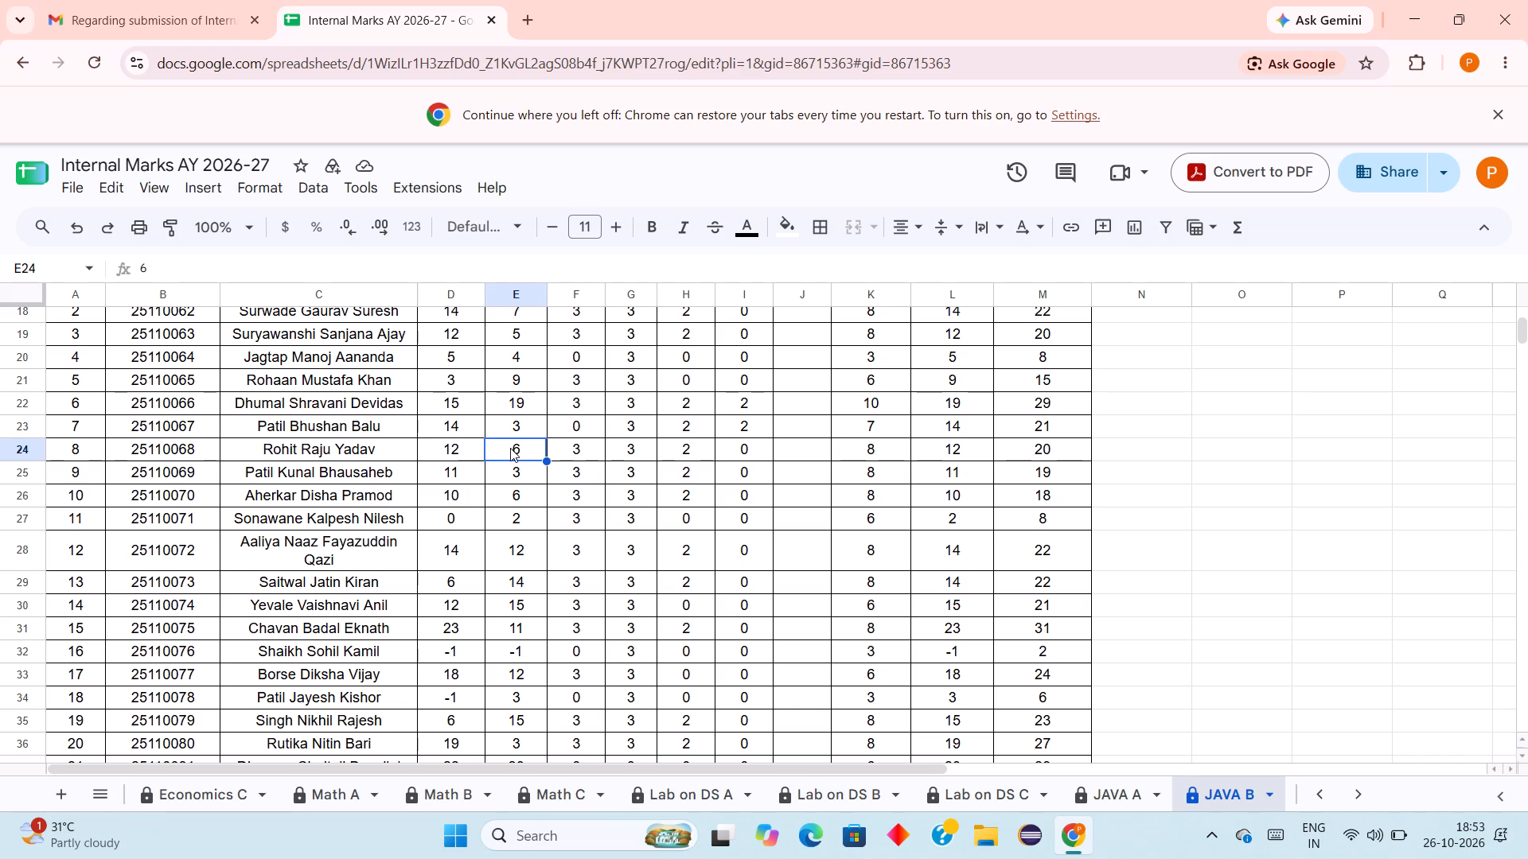
type("15")
key("ctrl+s")
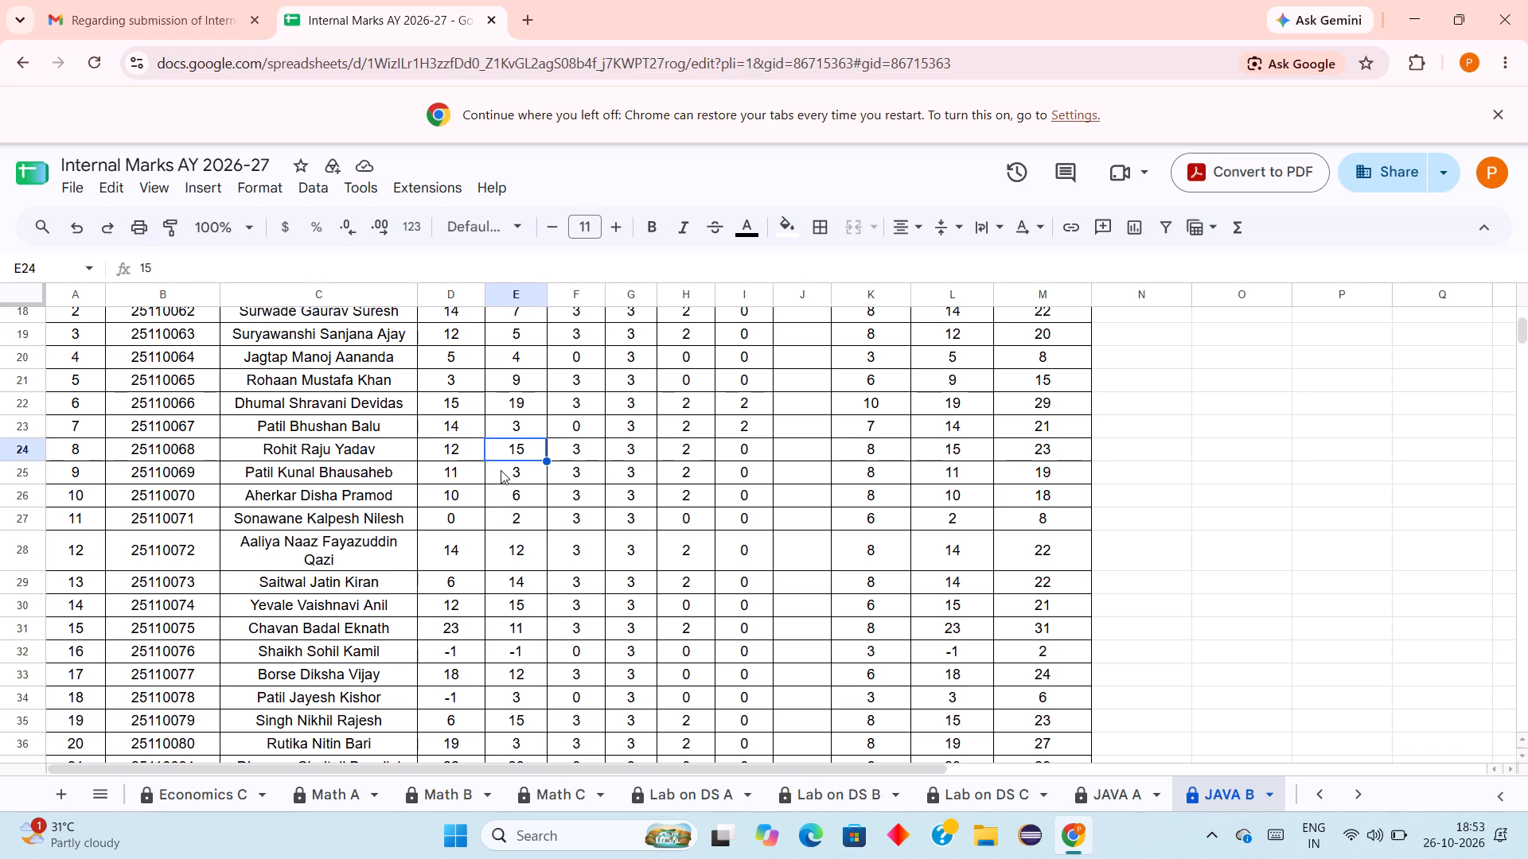
Set the Int 2 mark of the student with Sr. No 9 (cell E25) to 15 and save.
left_click(501, 470)
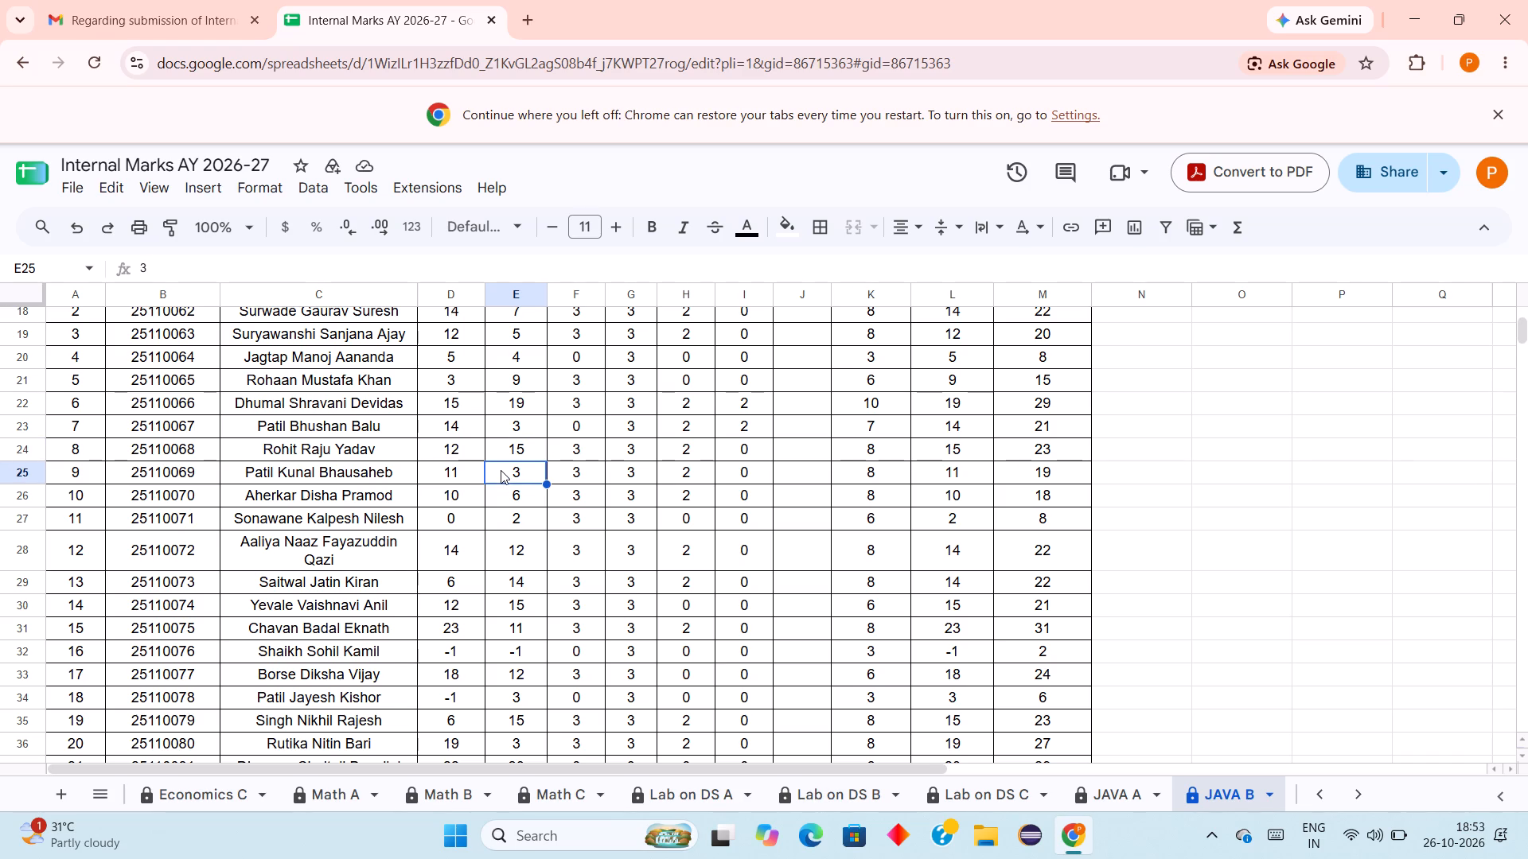
type("15")
key("ctrl+s")
left_click(1096, 559)
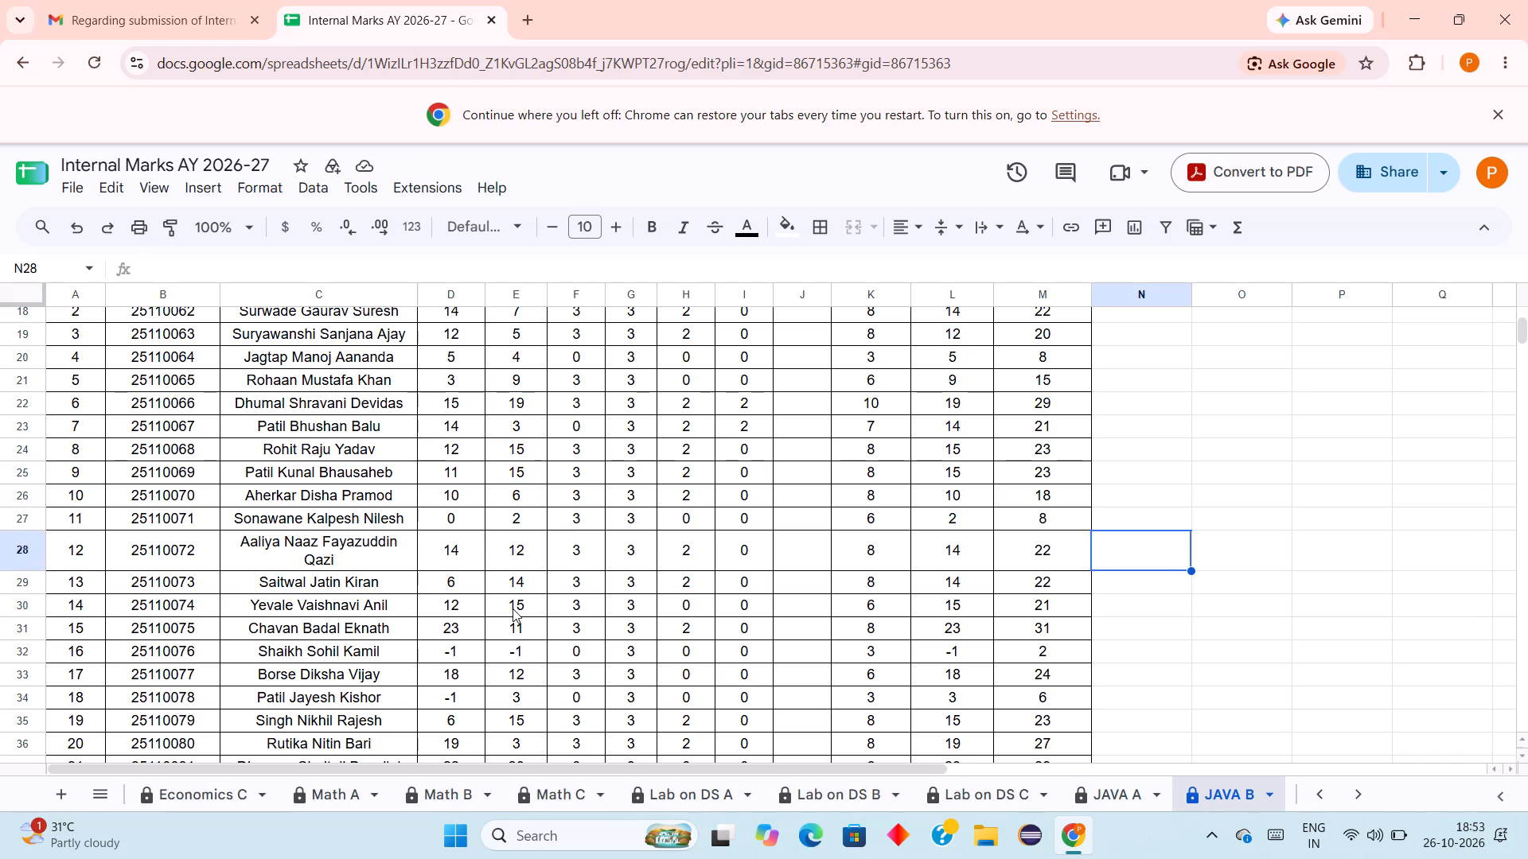
Set the Int 2 mark of the student with Sr. No 45 (cell E61) to 15 and save.
scroll(513, 608, "down", 4)
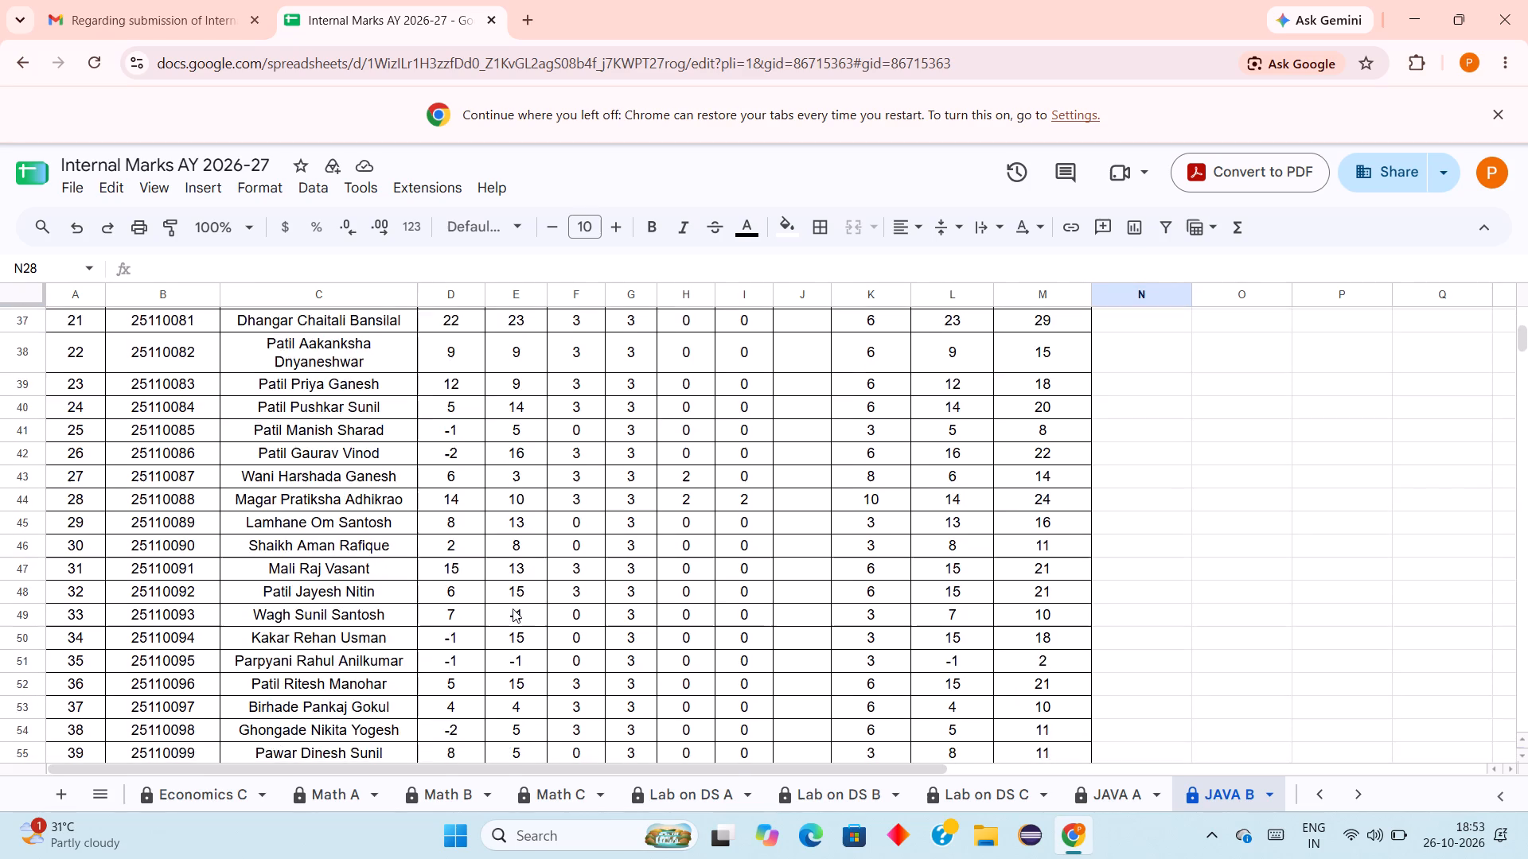
scroll(513, 608, "down", 3)
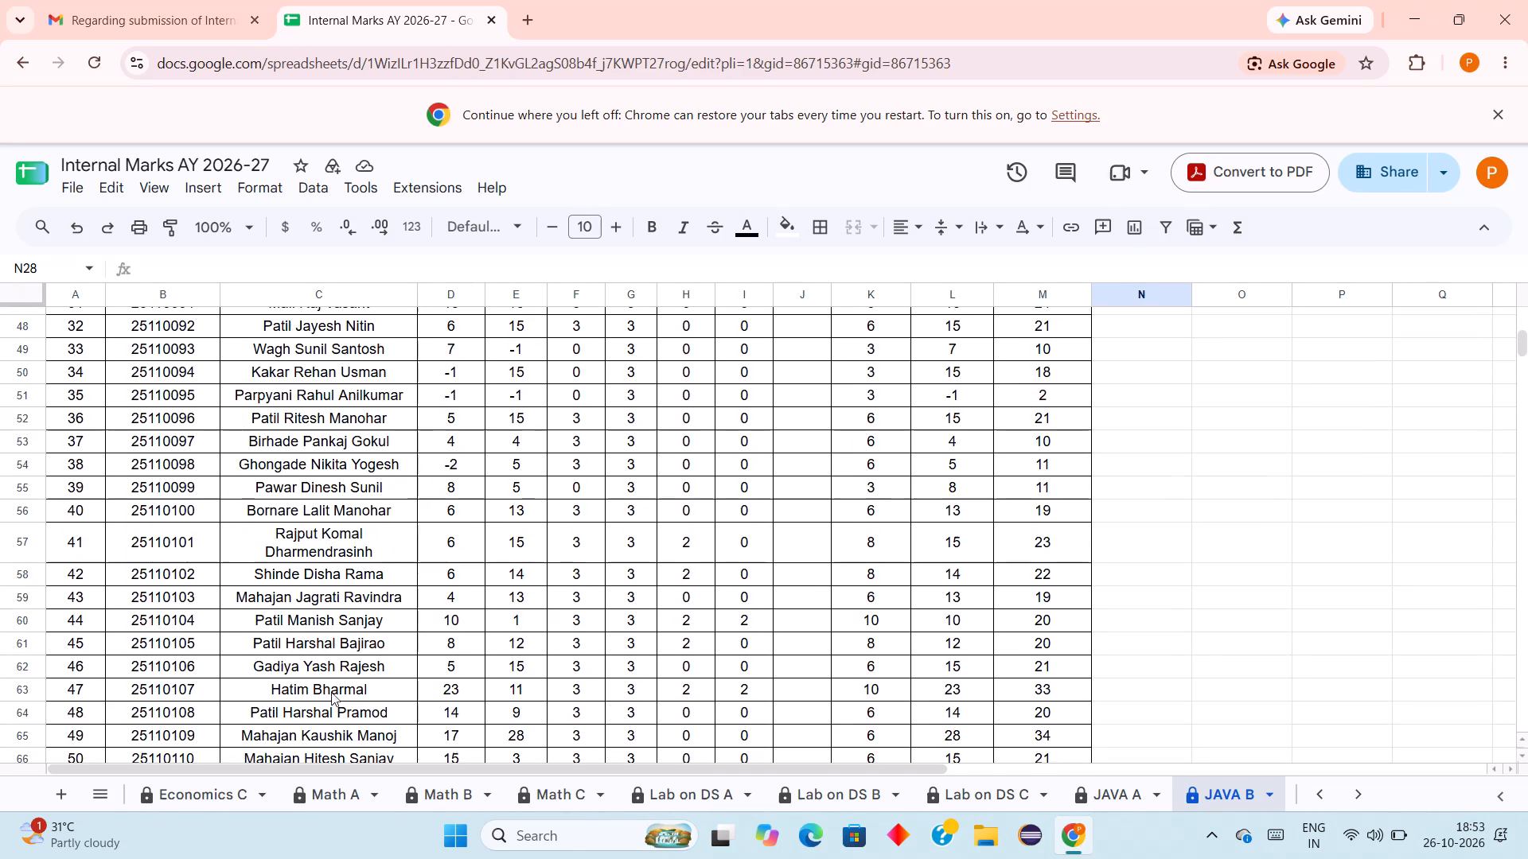
left_click(444, 646)
left_click(520, 642)
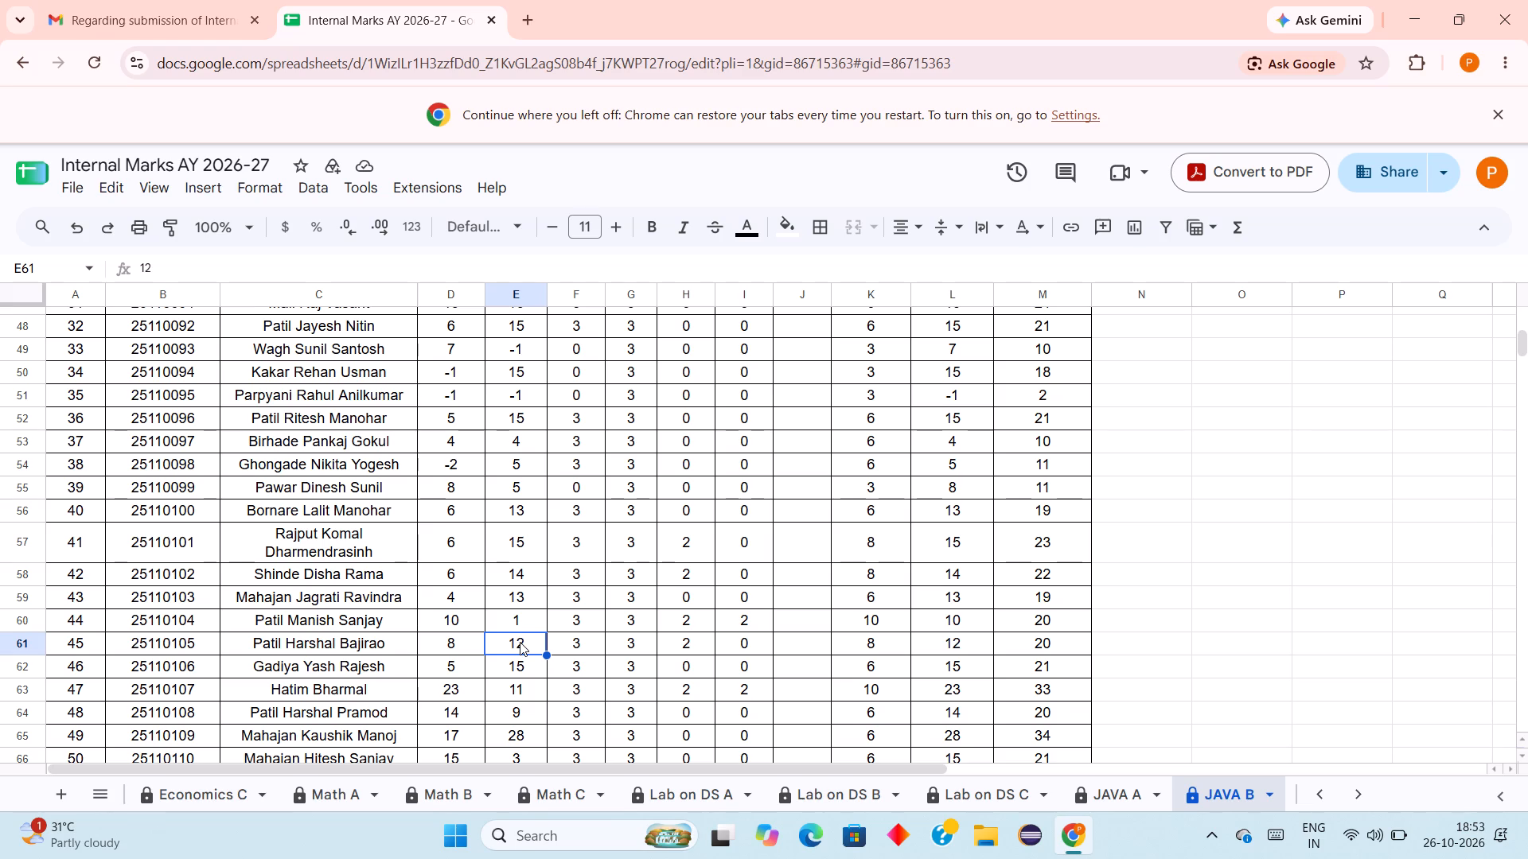
left_click(506, 647)
type("15")
key("ctrl+s")
key("ctrl+s")
key("ctrl+s")
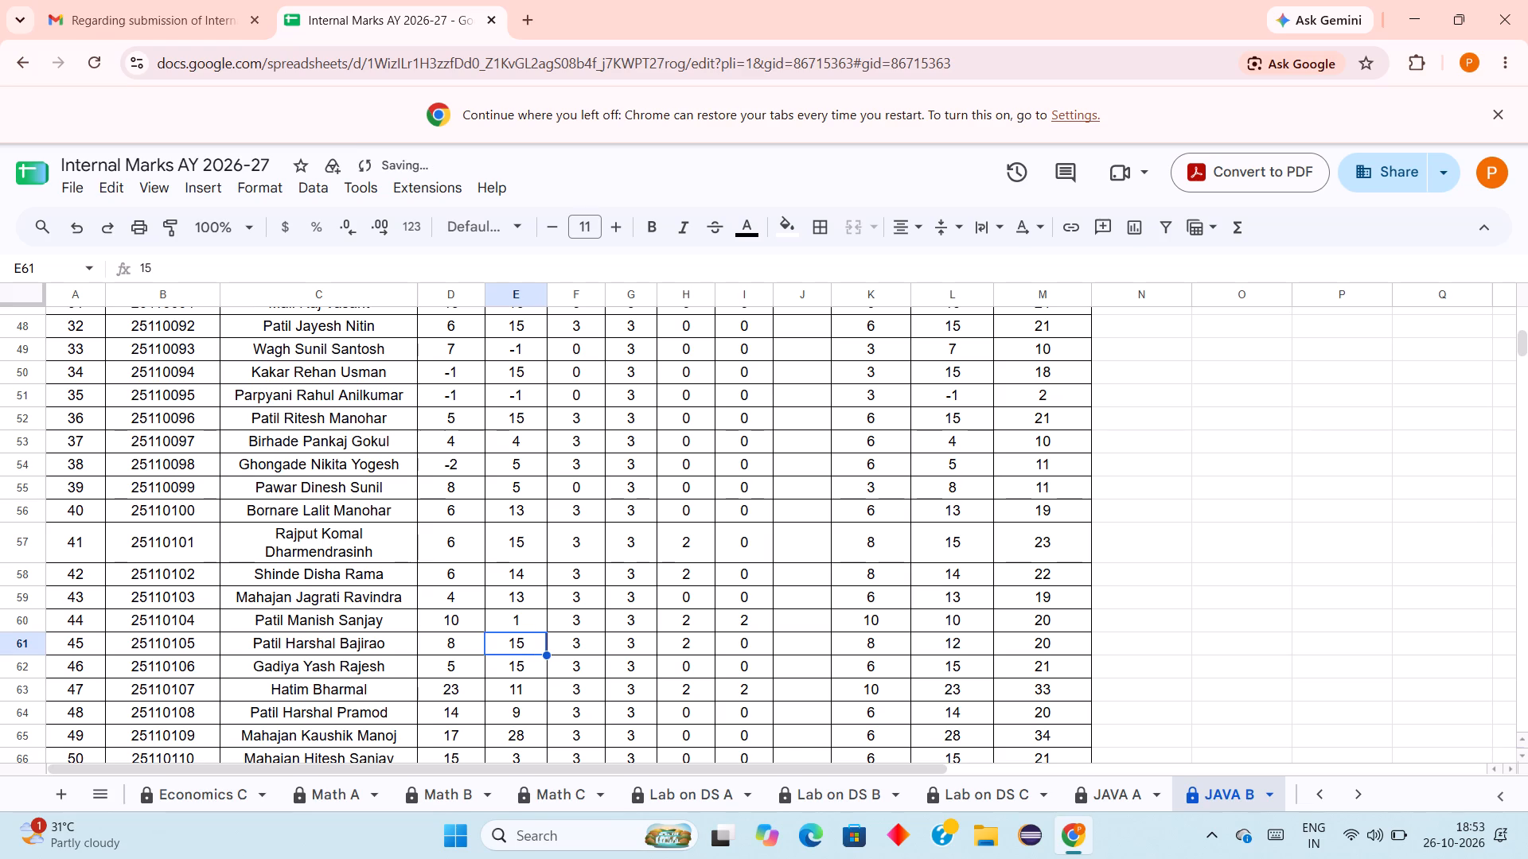